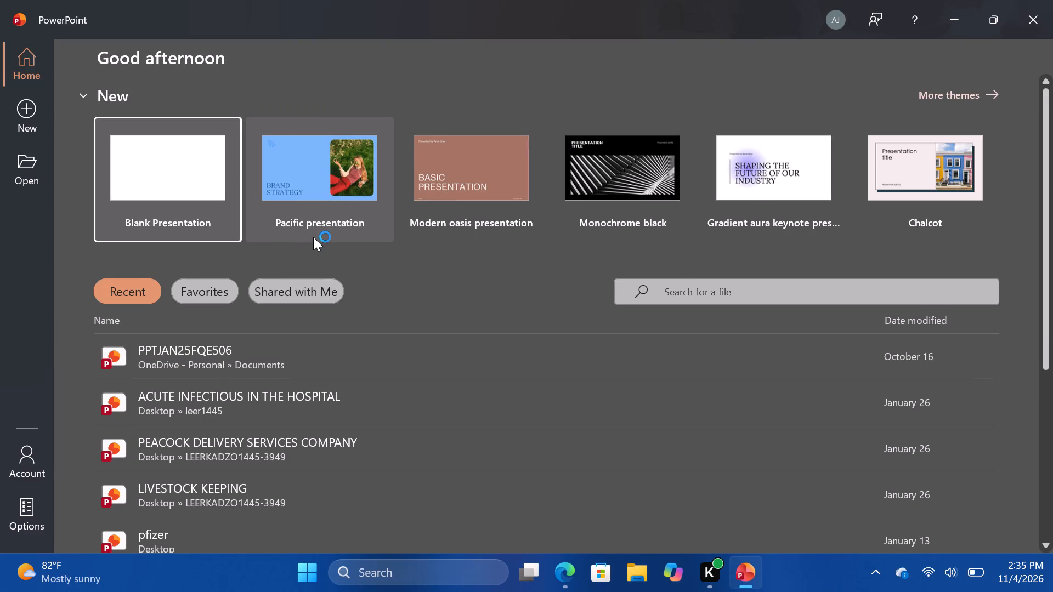
Create a new blank presentation.
click(193, 179)
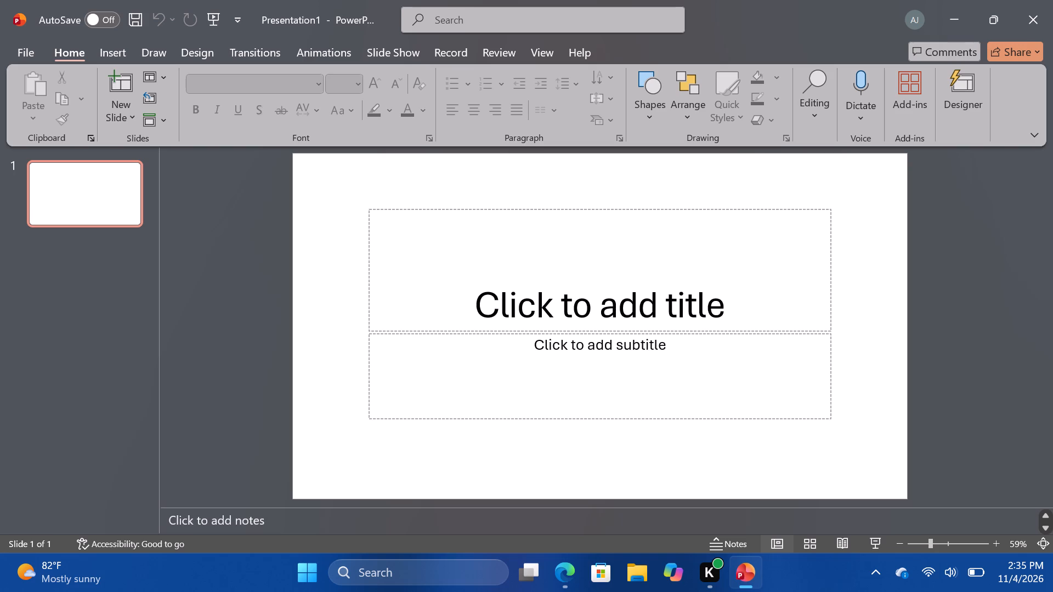
Enter "KENYA MEDICAL TRAINING COLLEGE" as the title of the first slide.
text(KEN)
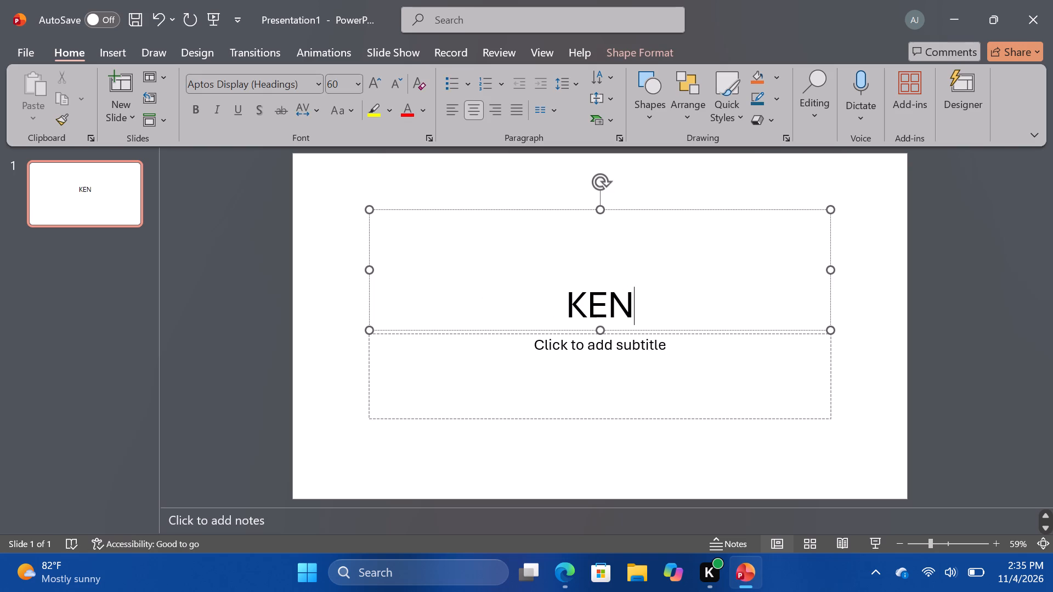
text(YA ME)
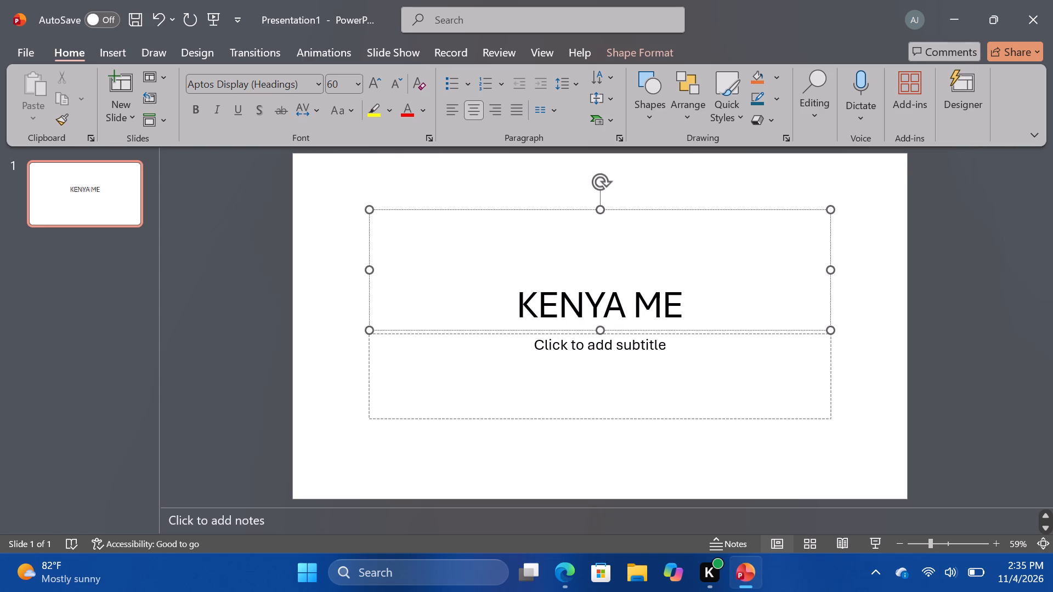
text(DICAL TRAINI)
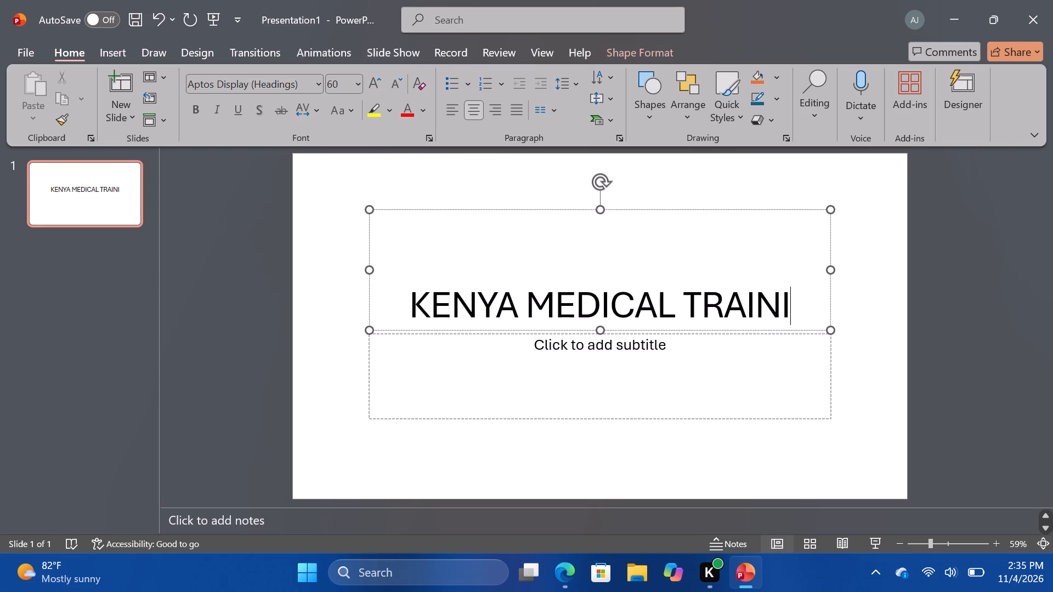
text(NG)
key(space)
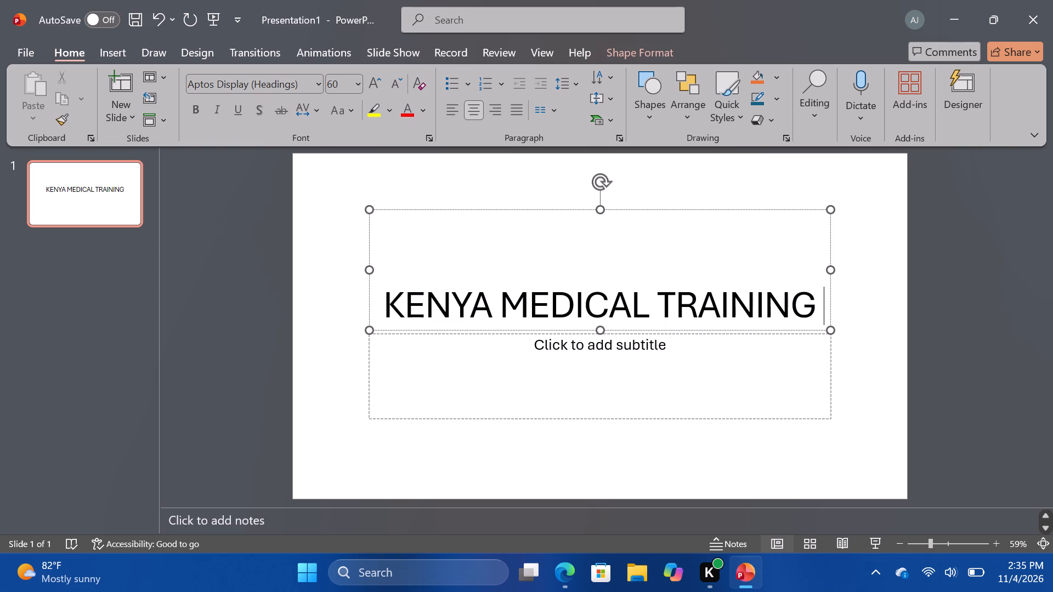
key(c)
text(OLL)
text(EGE)
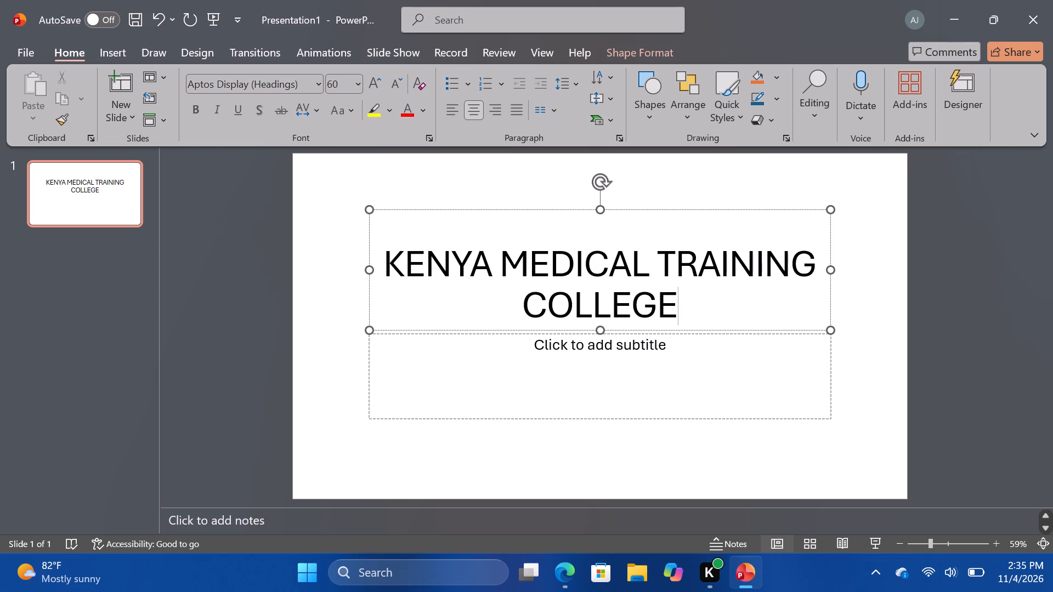
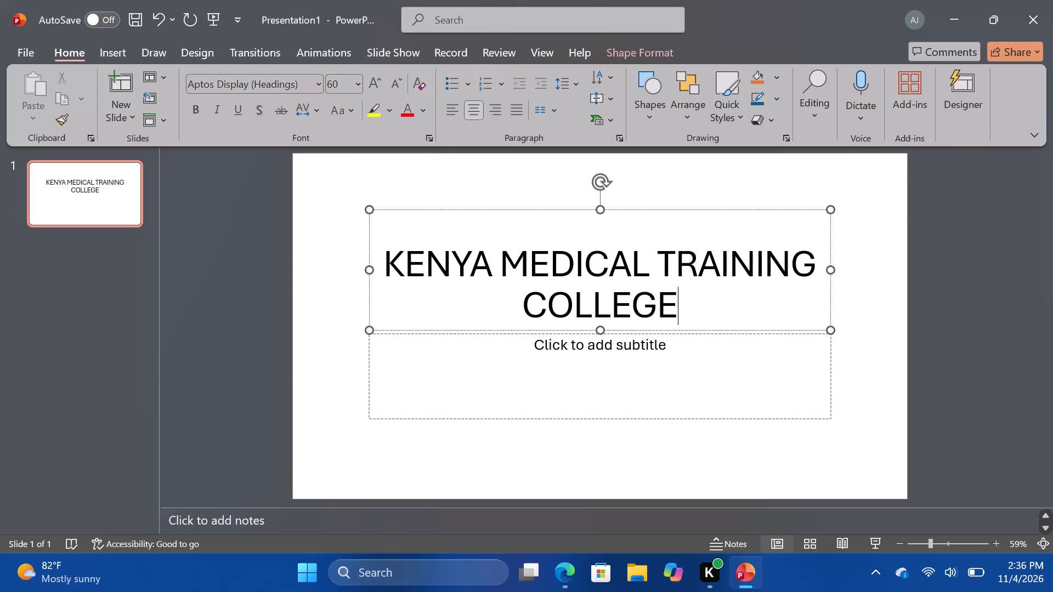
Enter "Department of health records and information" as the subtitle of the first slide.
click(618, 356)
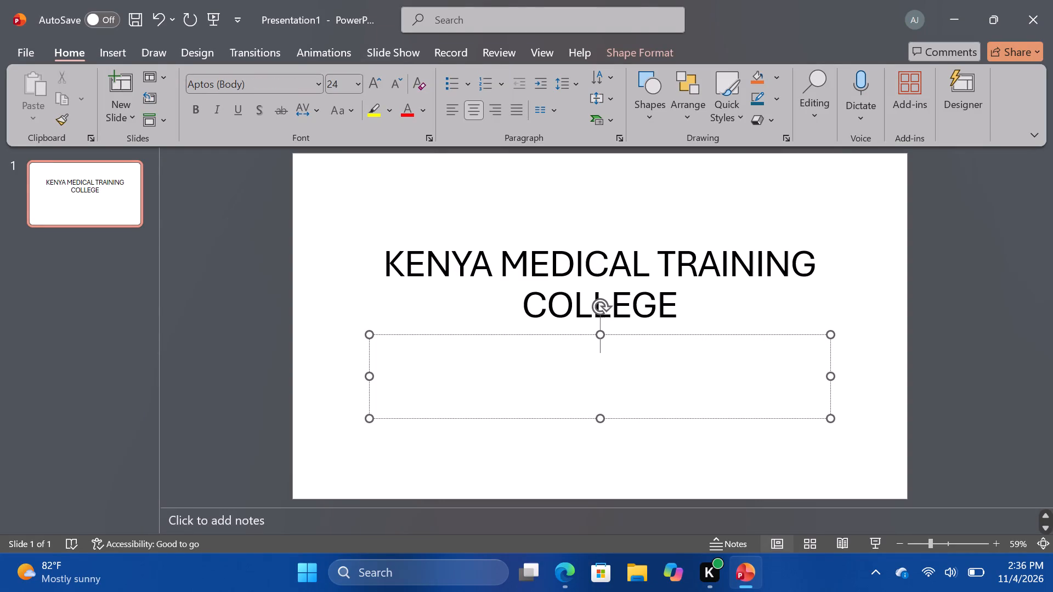
text(depart)
text(ment o)
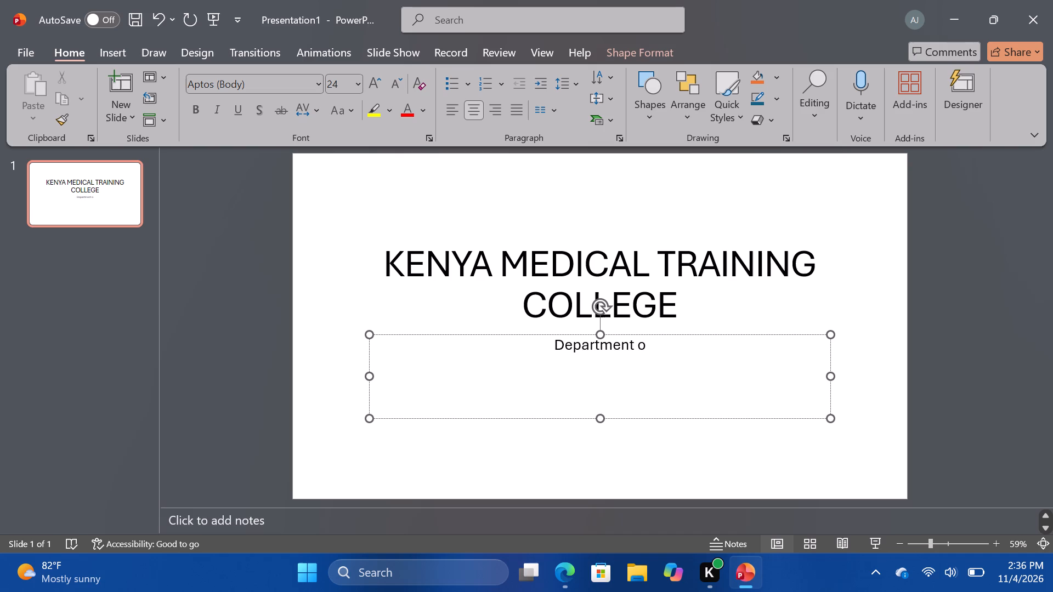
text(f)
key(space)
text(hr)
key(BackSpace)
text(ealth)
key(space)
text(record)
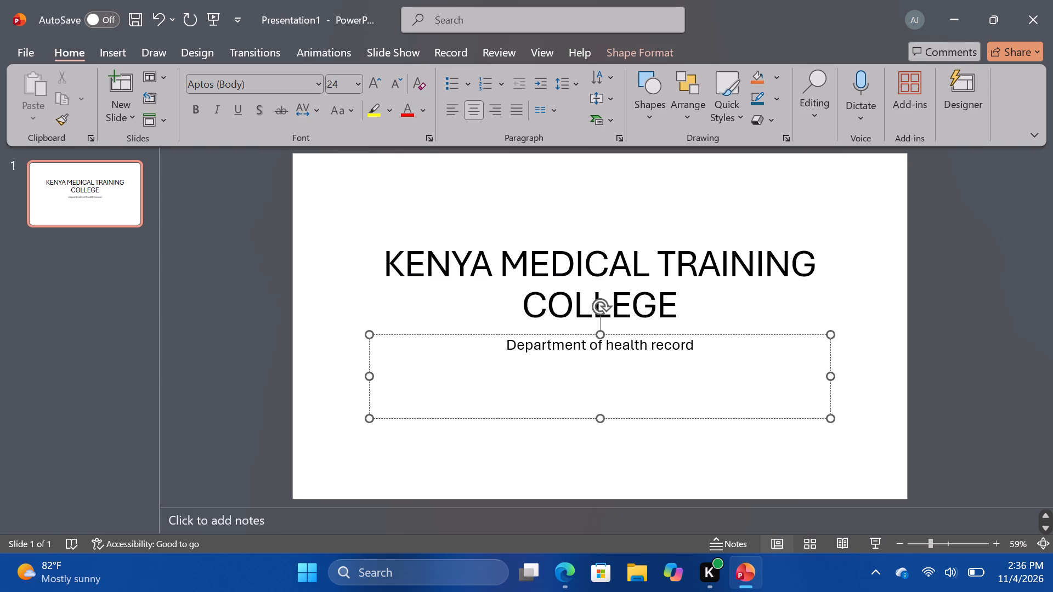
key(s)
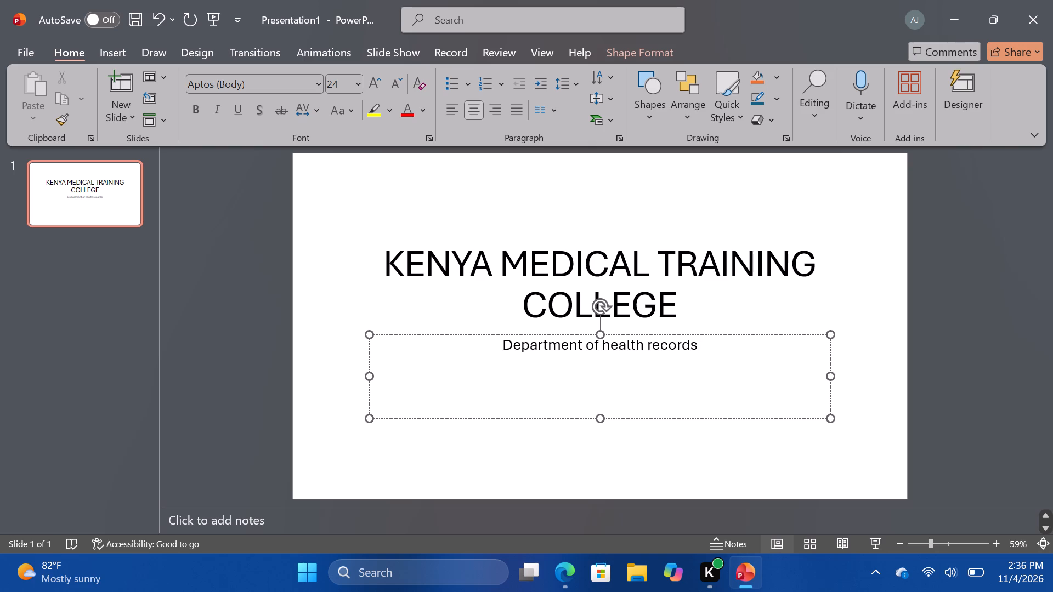
key(space)
text(and information)
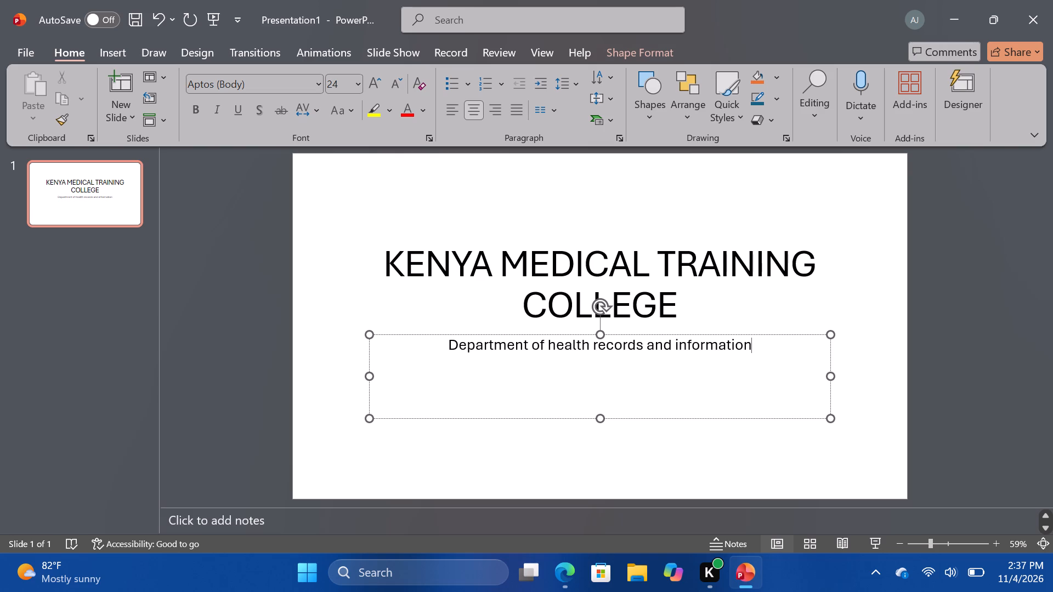
Add a second slide with the title "Disease pattern".
click(114, 93)
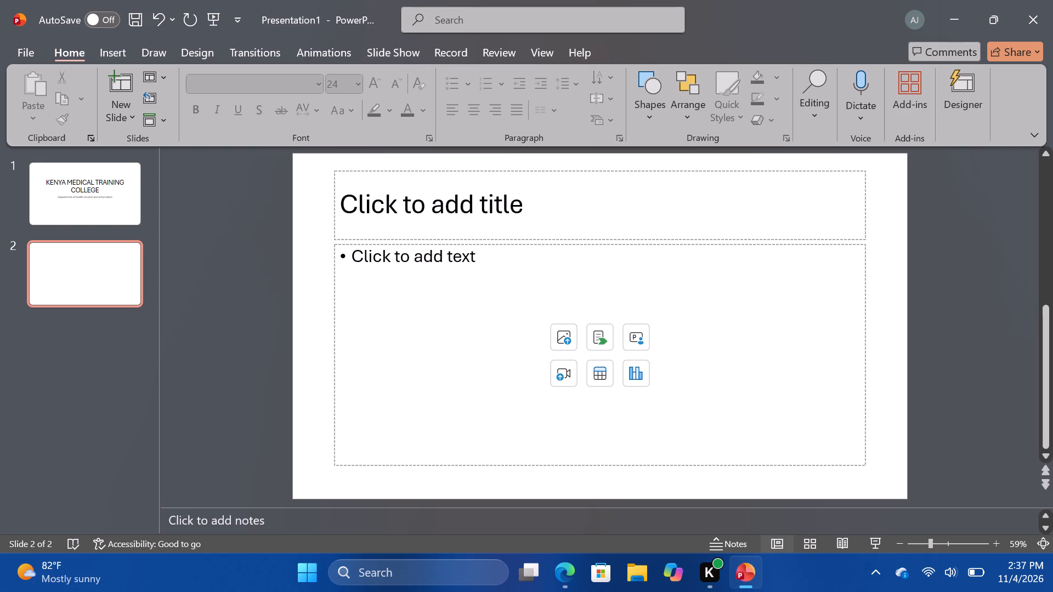
click(482, 206)
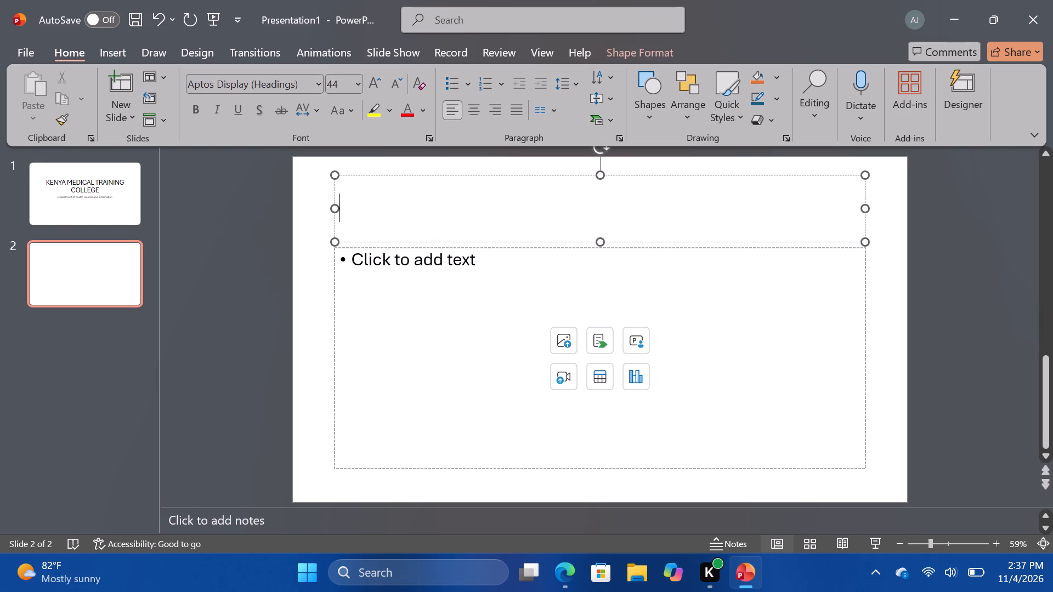
text(disea)
text(se)
key(space)
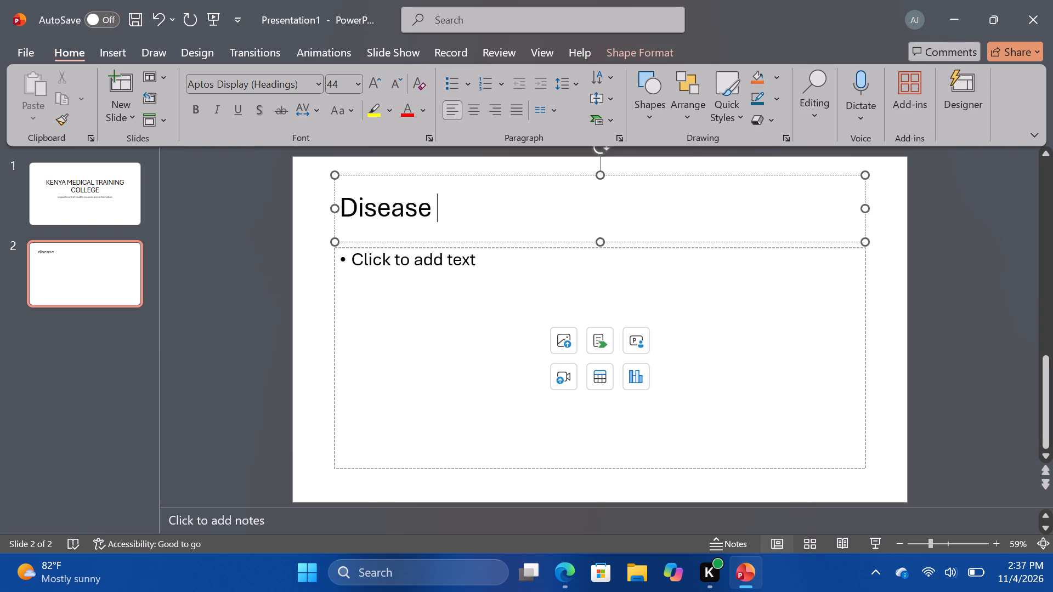
text(pattern)
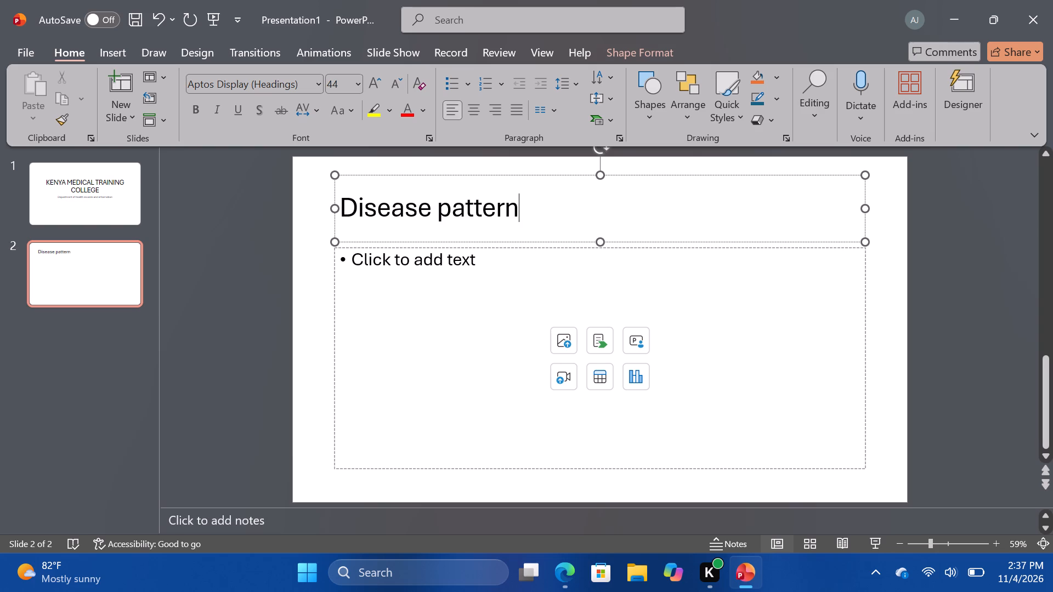
Set hollow round bullets for the body text of the "Disease pattern" slide.
click(479, 266)
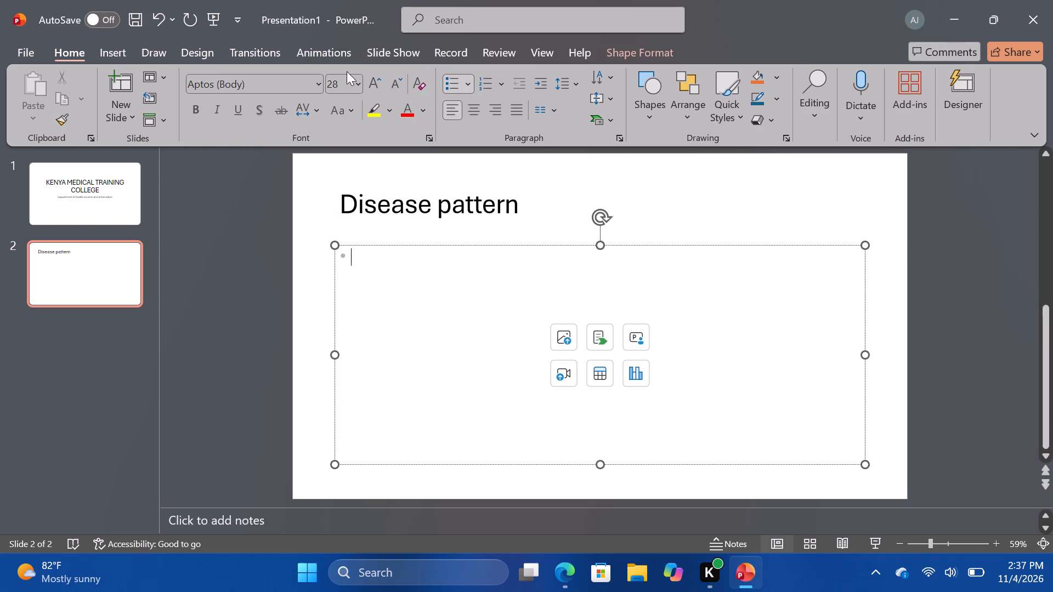
click(470, 87)
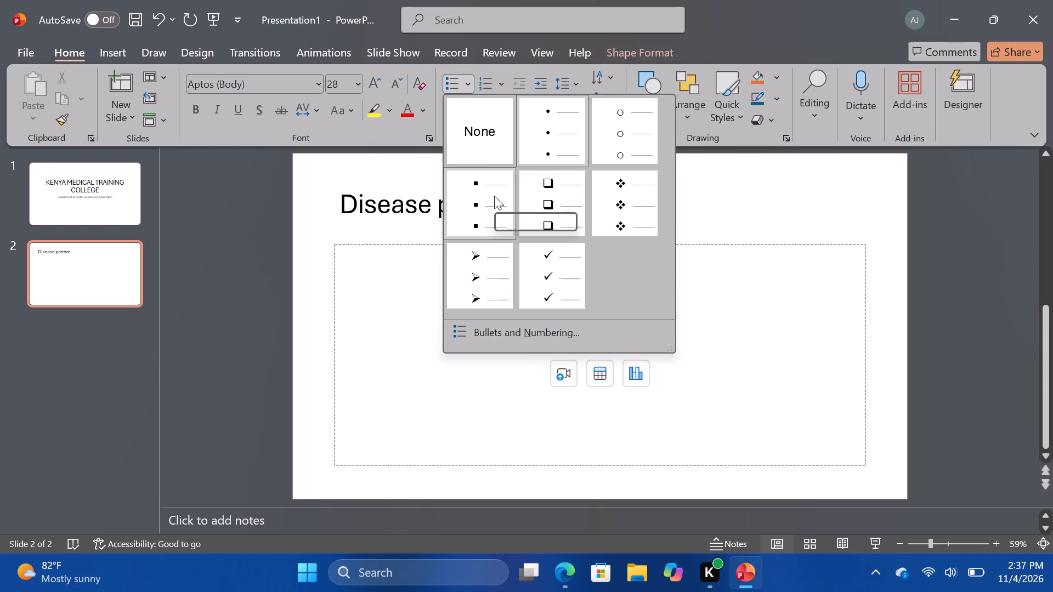
click(643, 132)
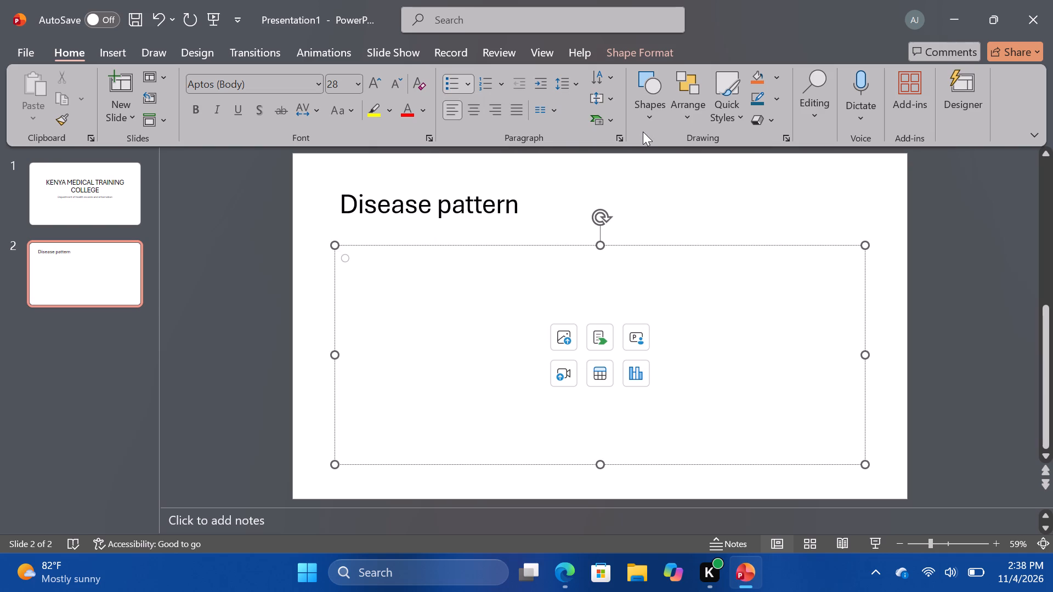
Enter the bullet items "Endemic", "Sporadic", "Hyper endemic" and "Epidemic" in the body of the second slide.
text(ende)
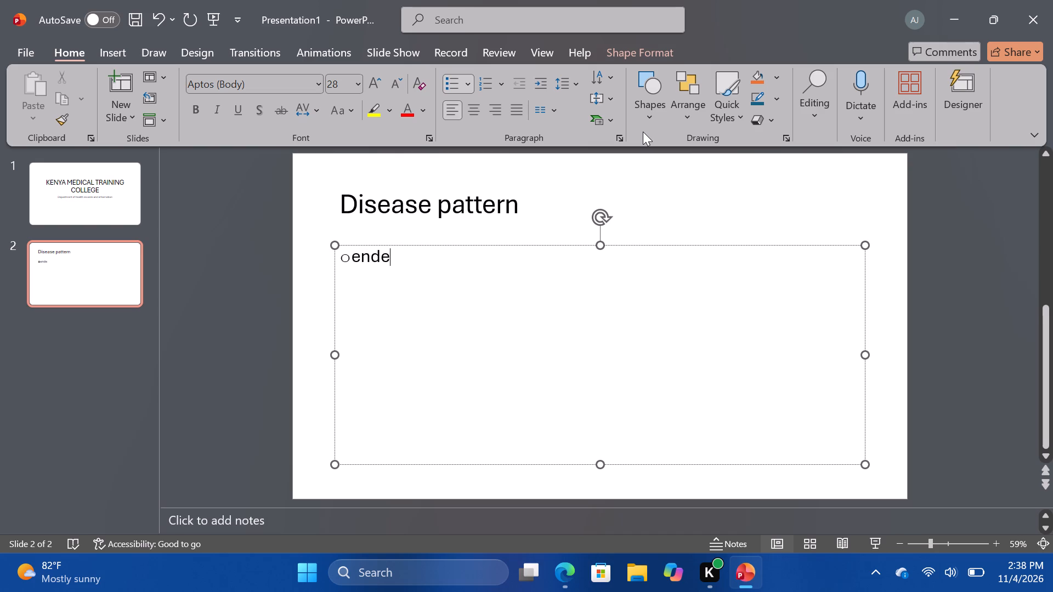
key(m)
text(ic)
key(Return)
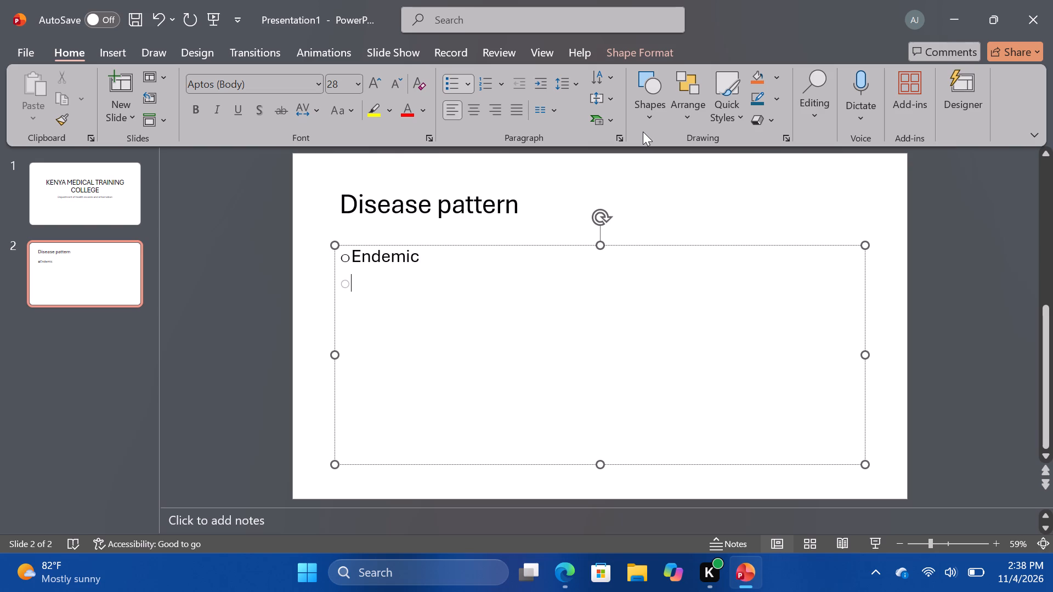
text(sporadic)
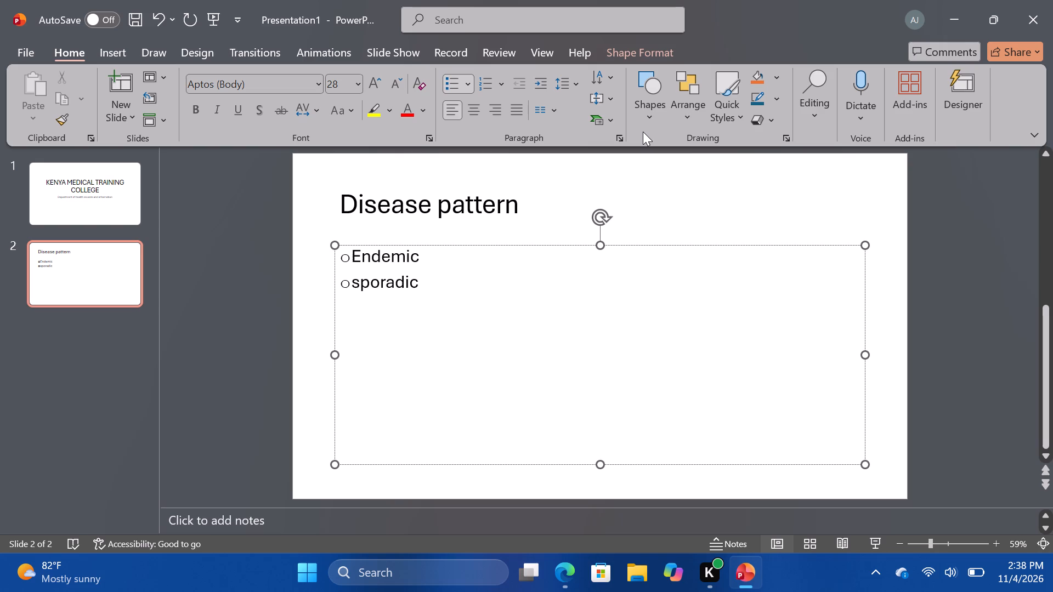
key(Return)
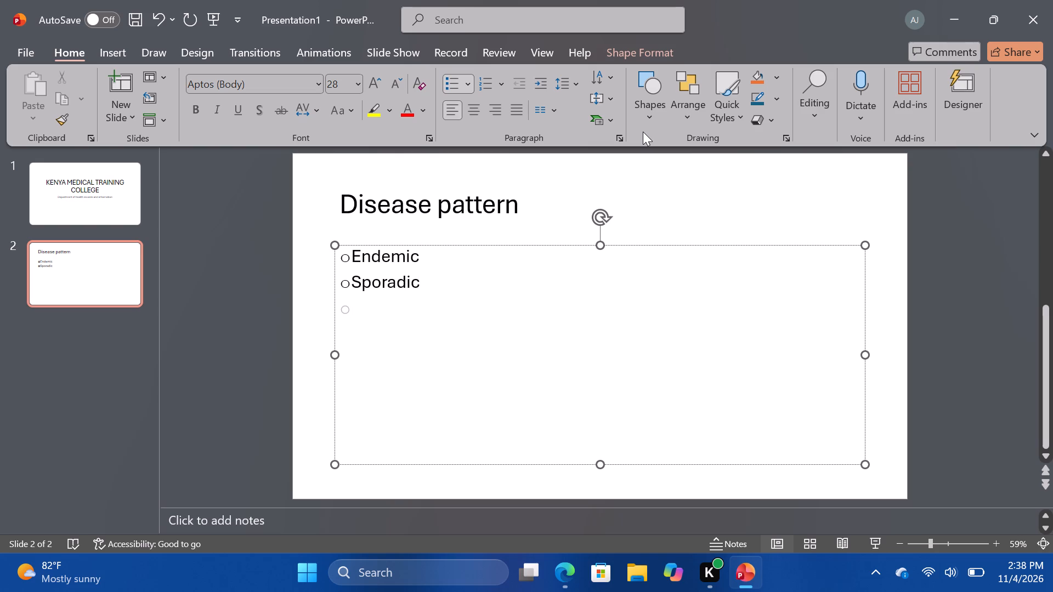
text(hyper)
key(space)
text(ende)
text(mic)
key(Down)
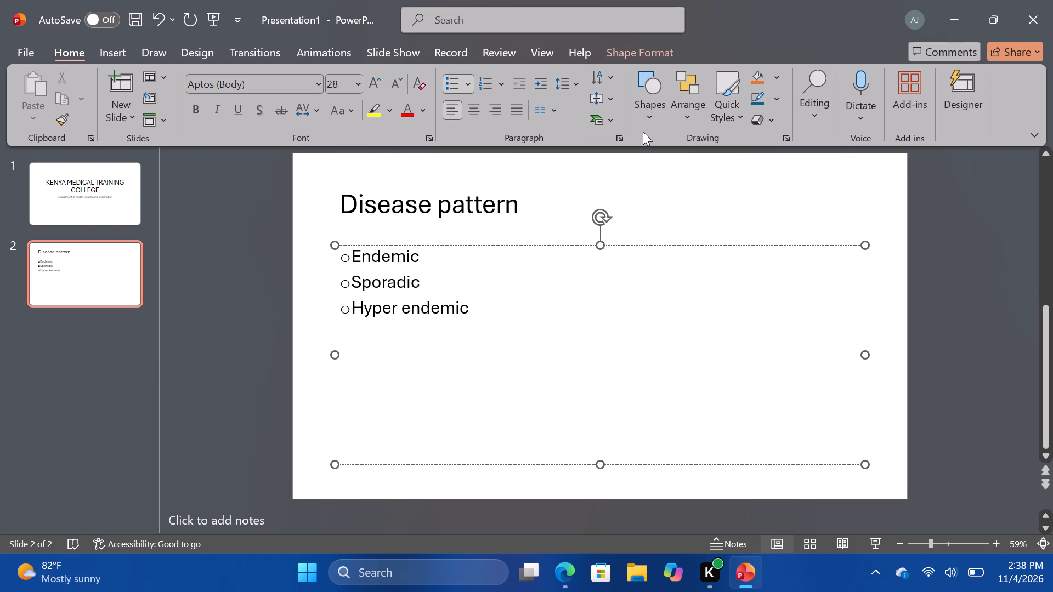
key(Return)
text(epidemic)
key(Return)
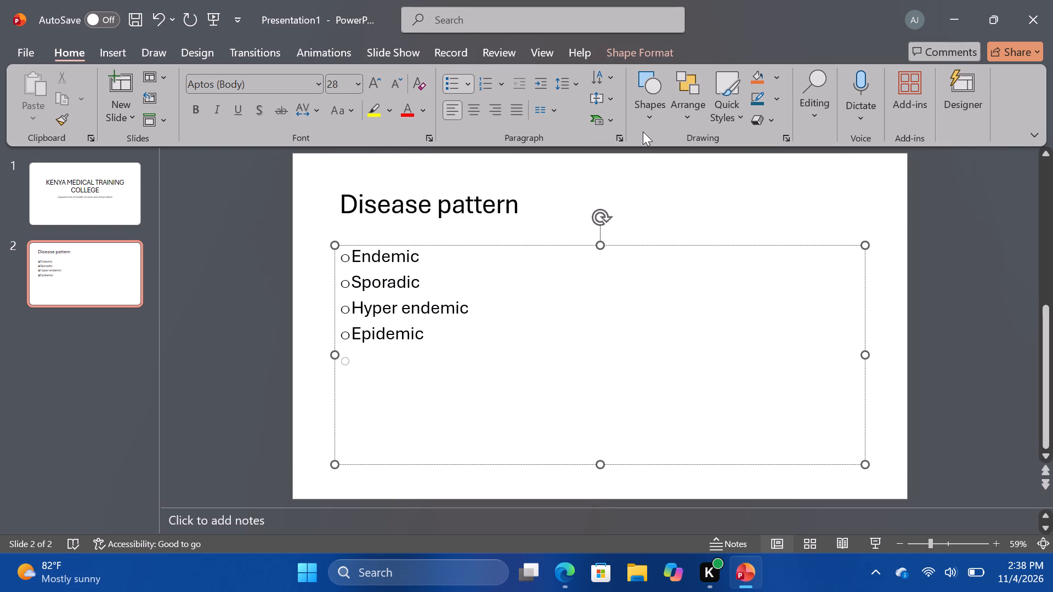
Continue the disease pattern list with the bullet items "Outbreak", "Cluster" and "pandemic".
text(outbreat)
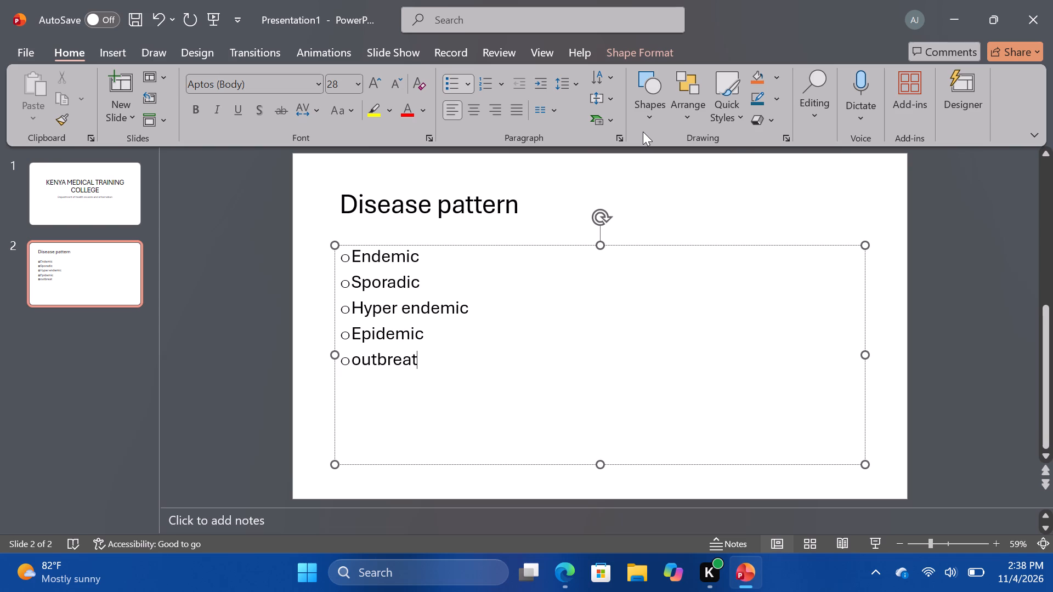
key(Return)
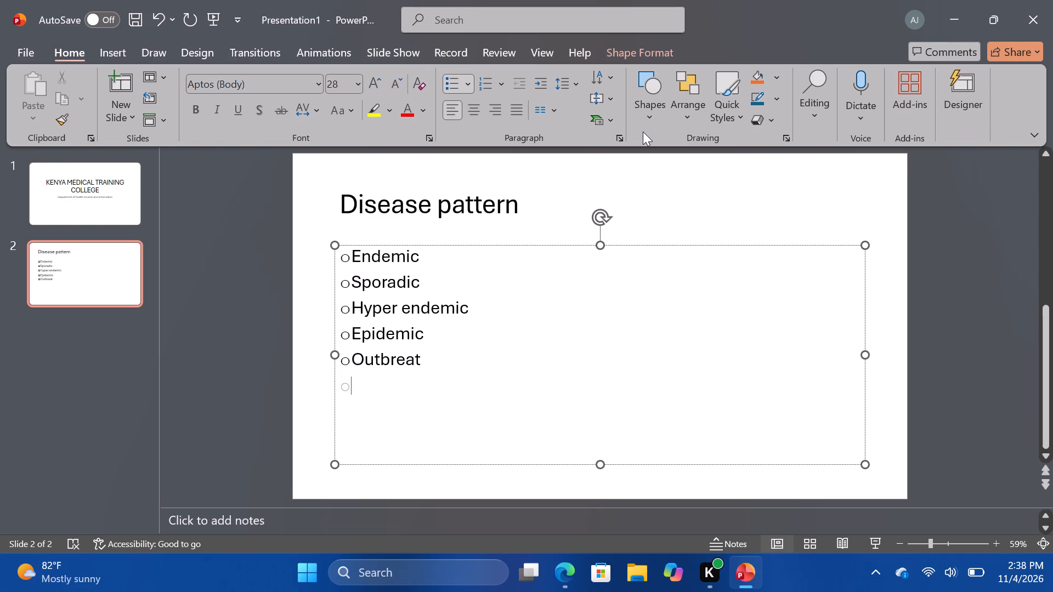
text(cluster)
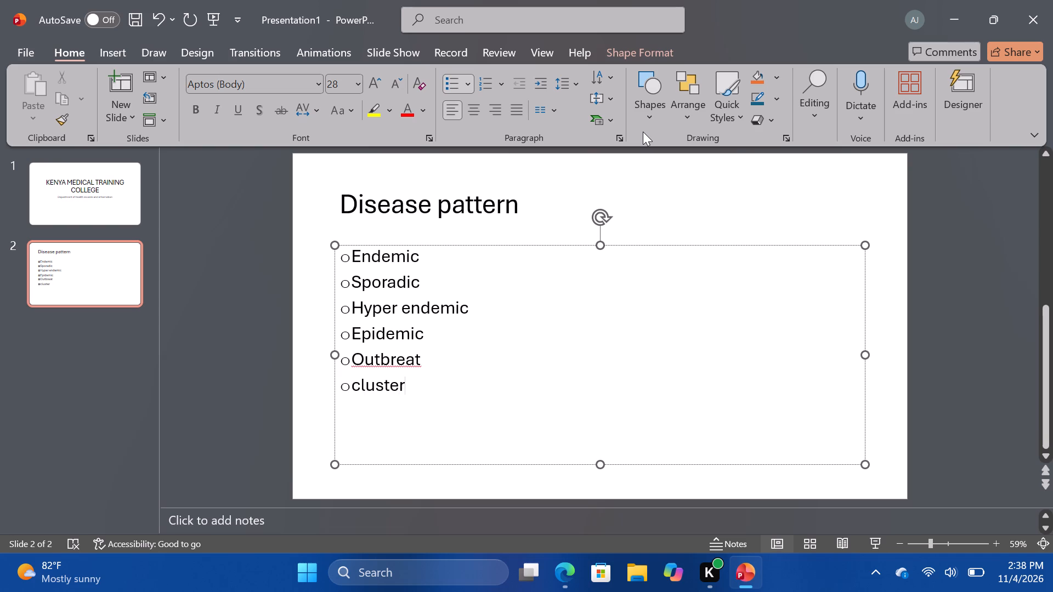
key(Down)
click(421, 354)
key(BackSpace)
key(k)
click(408, 389)
key(Return)
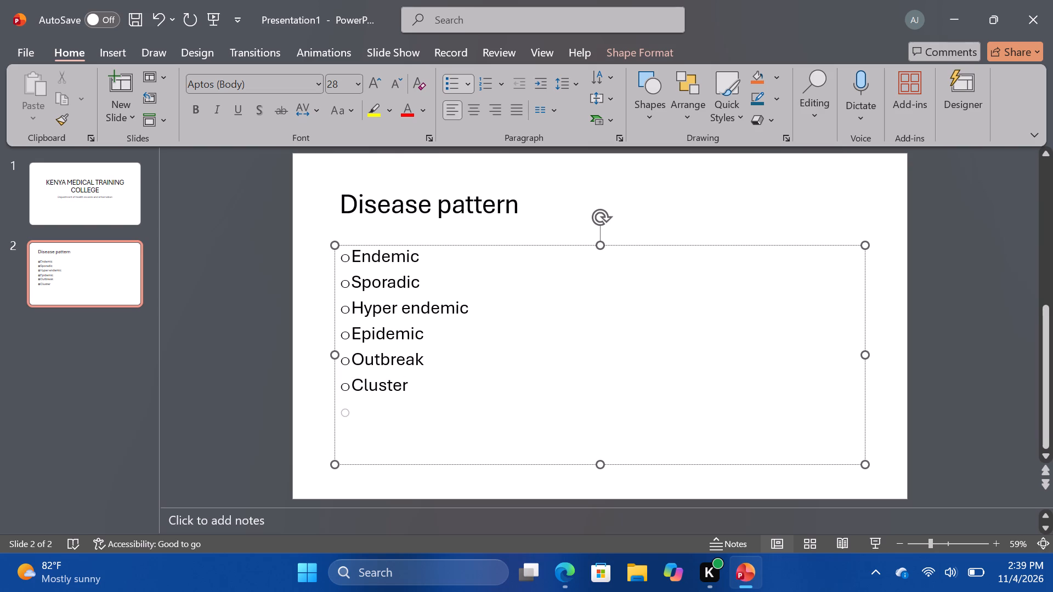
text(pandemic)
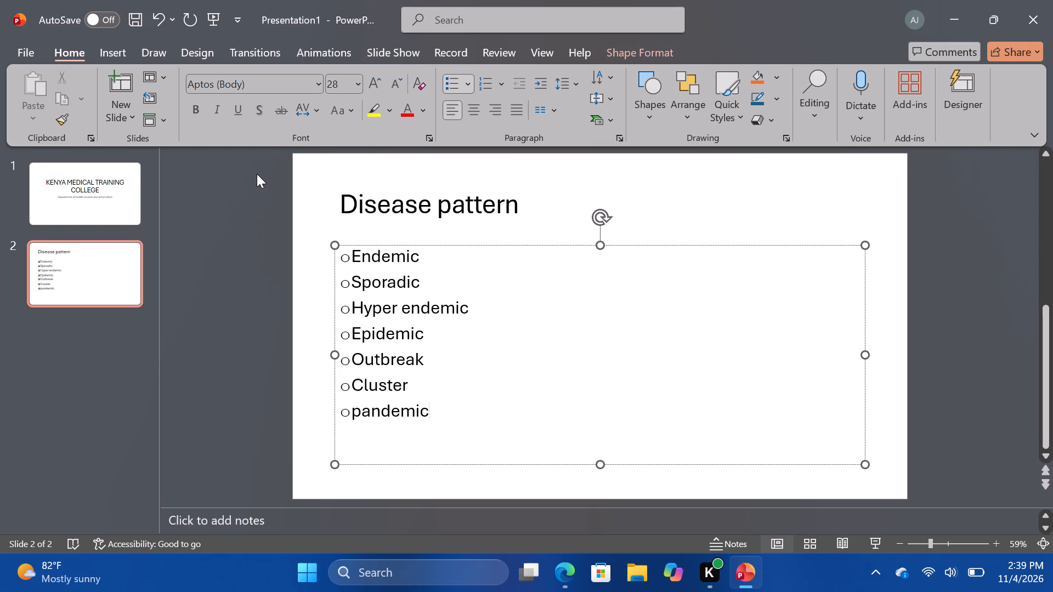
Add a third slide after the "Disease pattern" slide and give it the title "Pandemic".
right_click(119, 262)
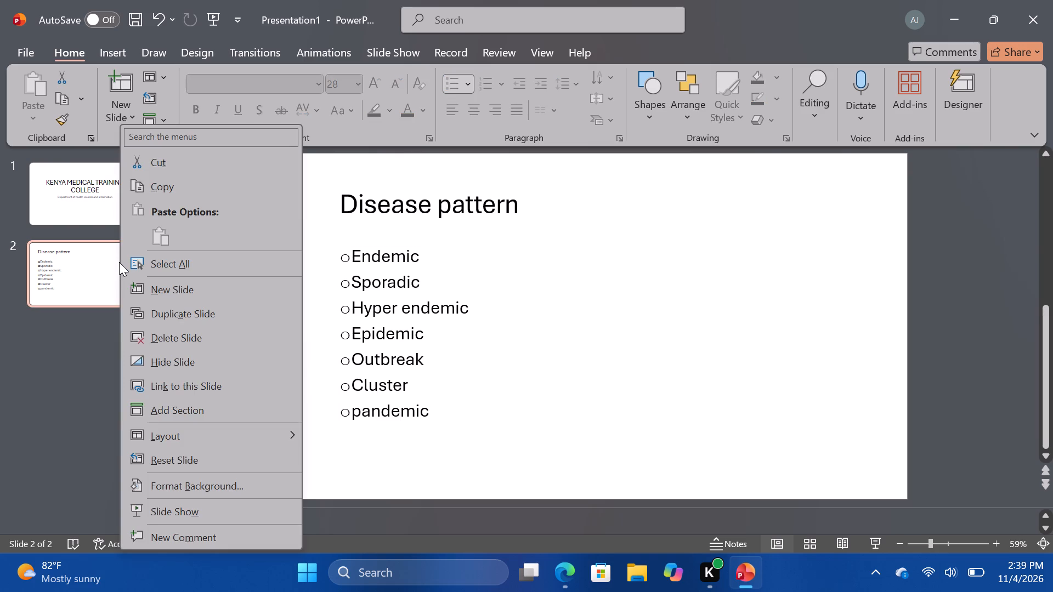
click(184, 292)
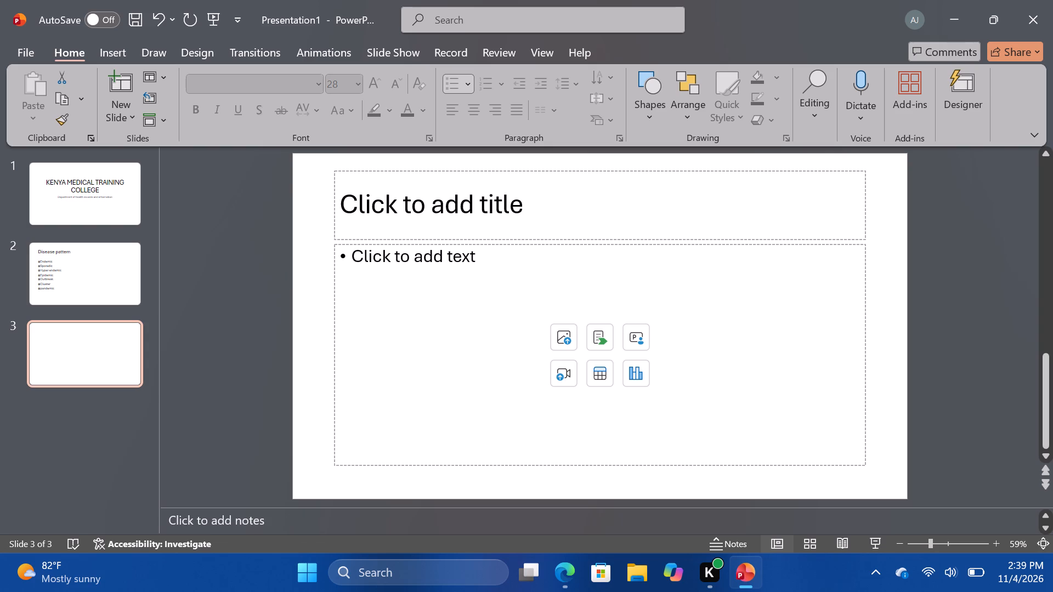
click(422, 200)
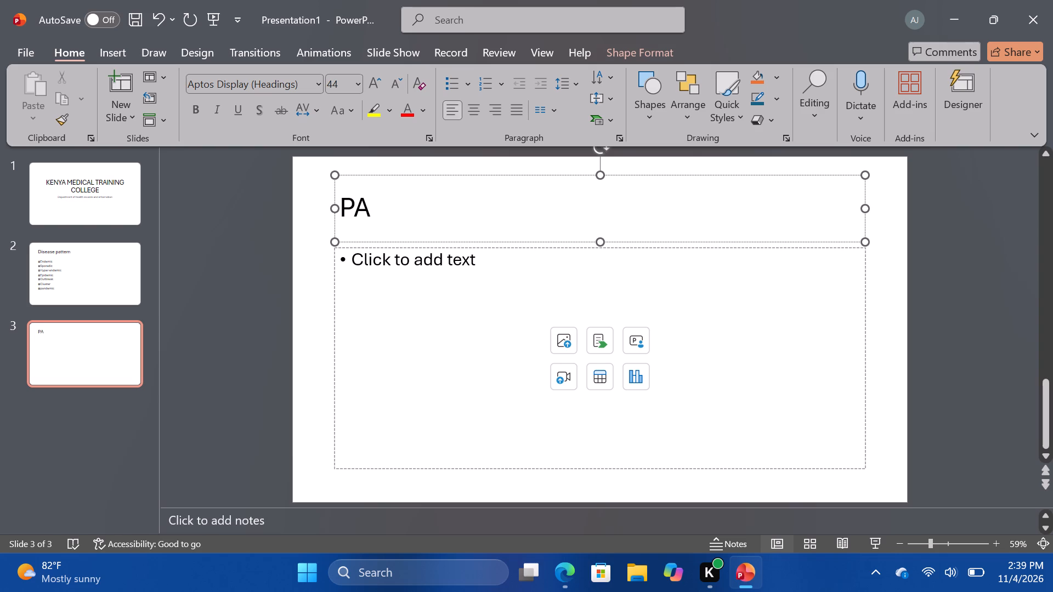
key(BackSpace)
key(a)
text(ndemic)
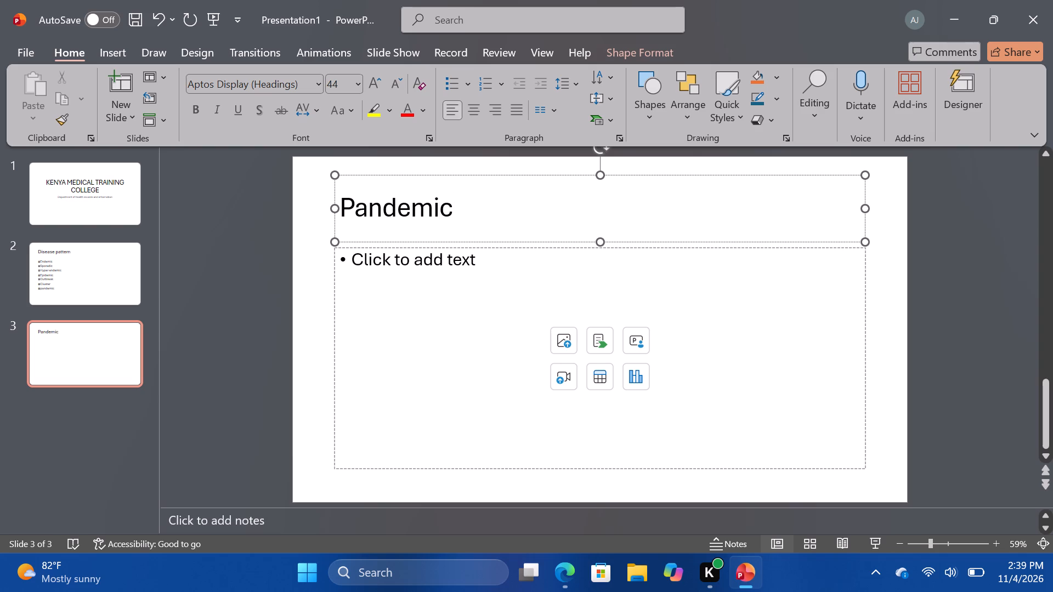
Enter the bullet item "Corona virus" in the body of the "Pandemic" slide, keeping the standard round bullet.
click(489, 250)
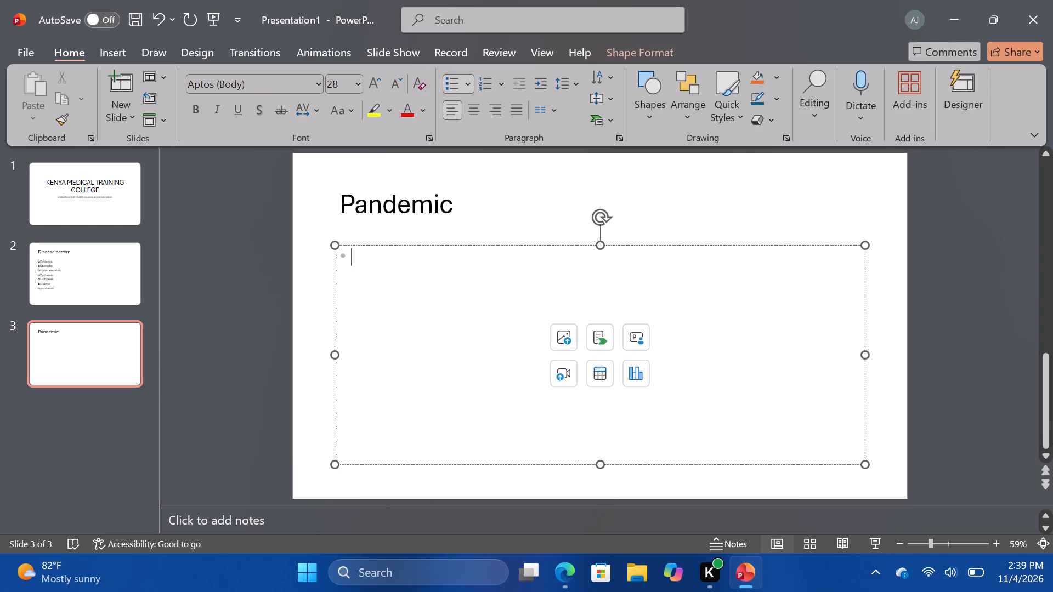
click(461, 85)
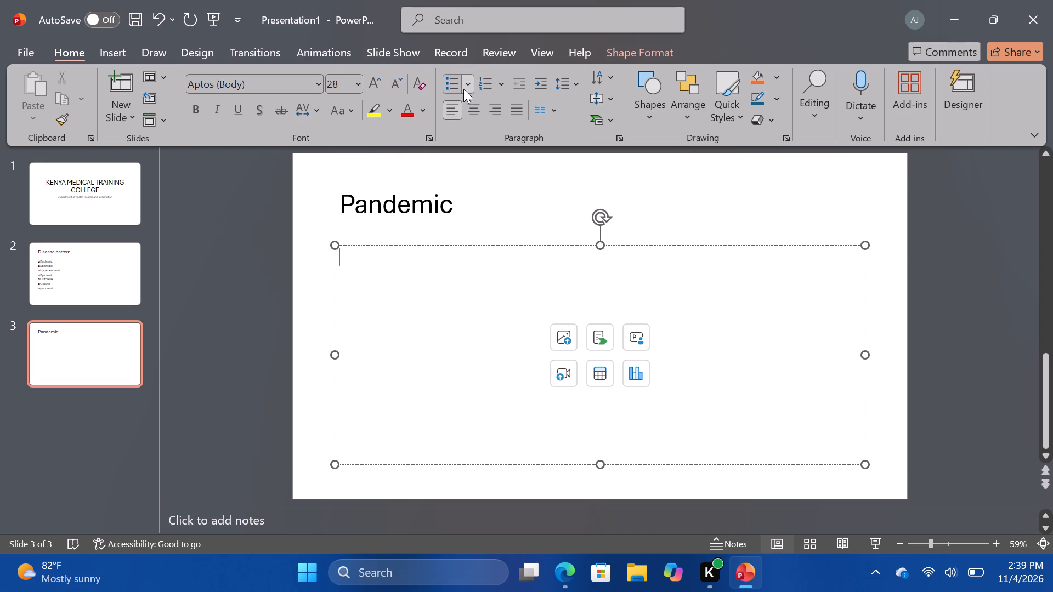
click(465, 88)
click(545, 128)
text(corona)
key(space)
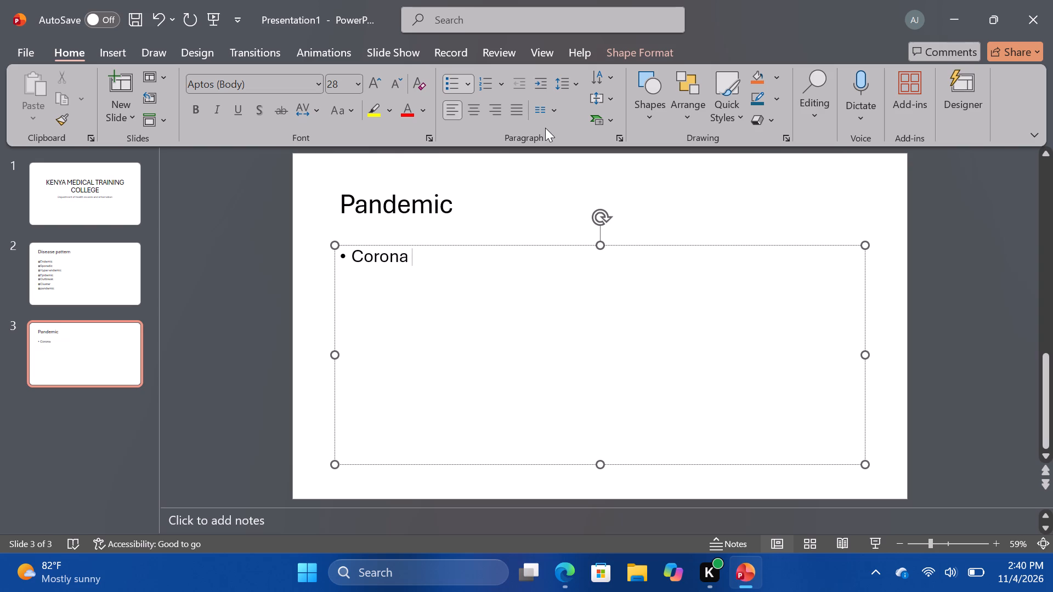
text(virus)
key(space)
Open the text options for the "Corona virus" bullet item.
right_click(444, 262)
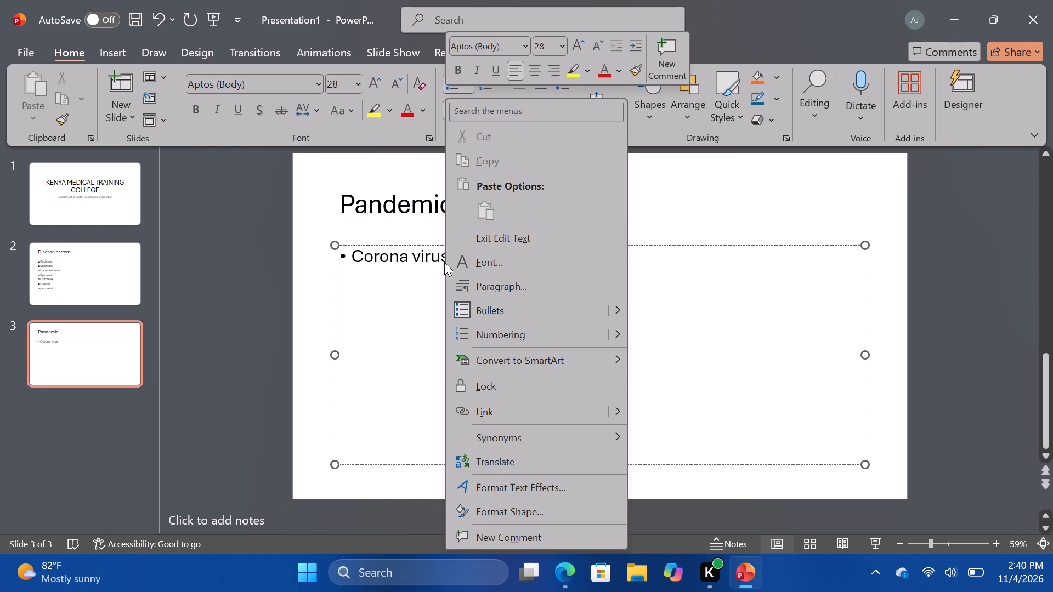
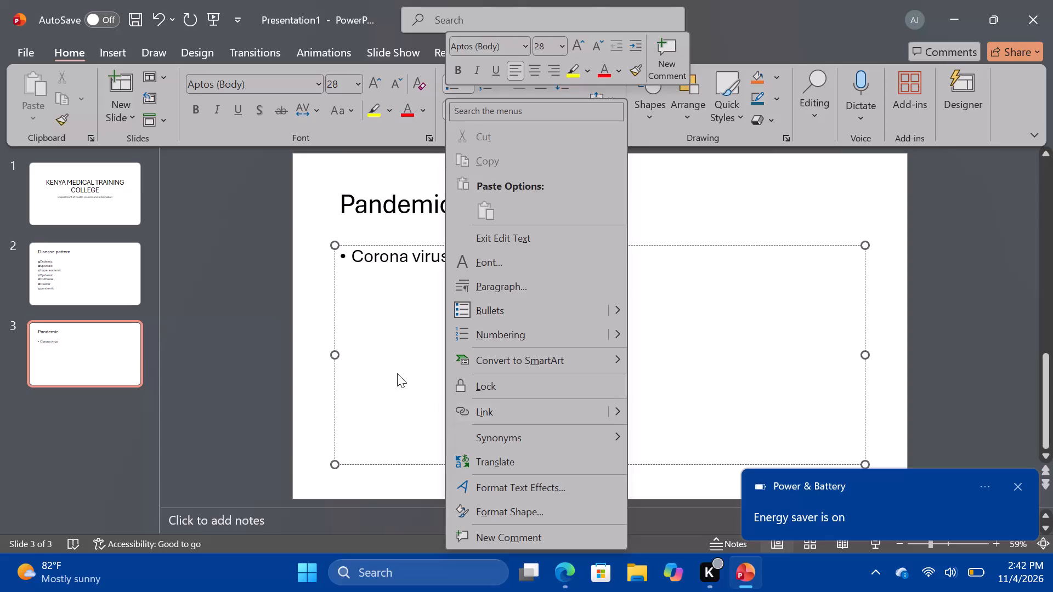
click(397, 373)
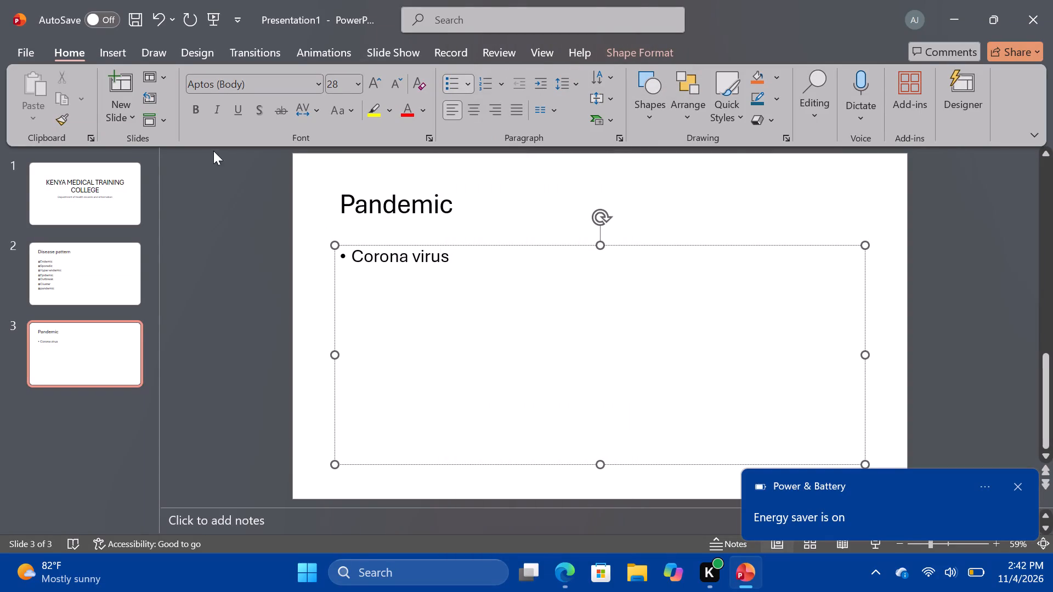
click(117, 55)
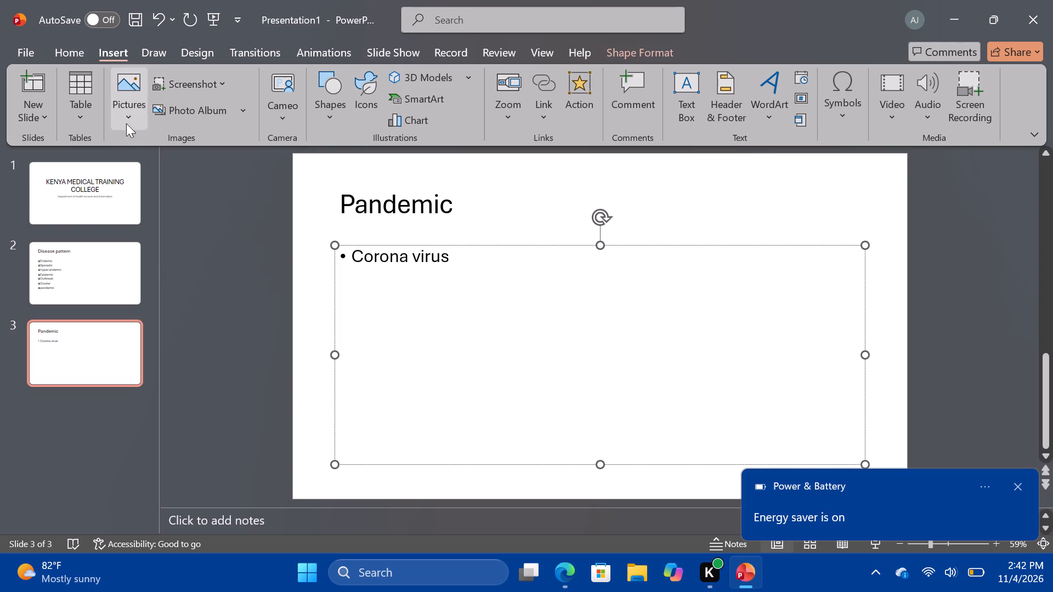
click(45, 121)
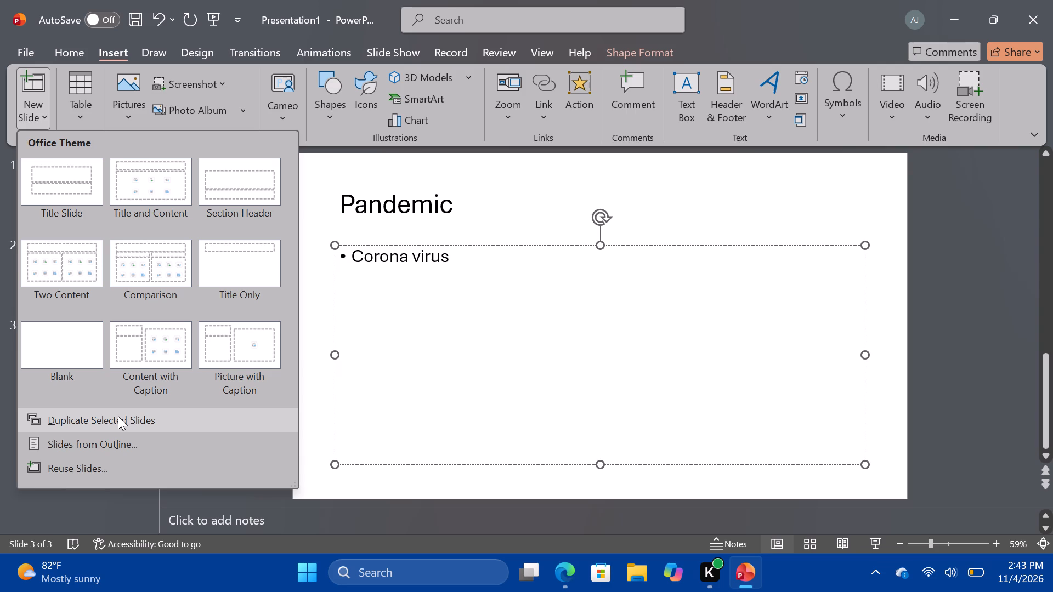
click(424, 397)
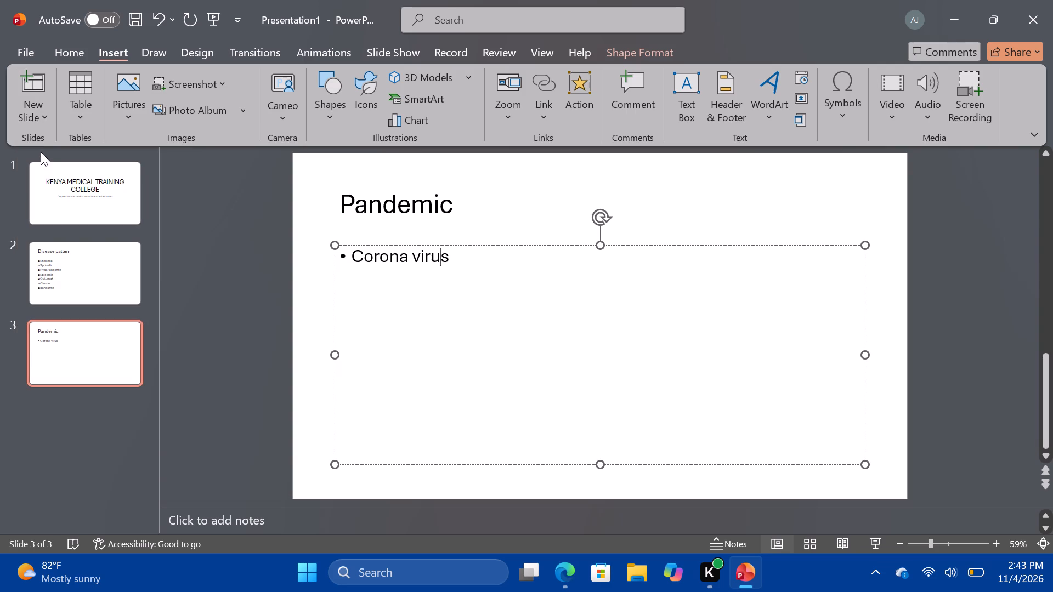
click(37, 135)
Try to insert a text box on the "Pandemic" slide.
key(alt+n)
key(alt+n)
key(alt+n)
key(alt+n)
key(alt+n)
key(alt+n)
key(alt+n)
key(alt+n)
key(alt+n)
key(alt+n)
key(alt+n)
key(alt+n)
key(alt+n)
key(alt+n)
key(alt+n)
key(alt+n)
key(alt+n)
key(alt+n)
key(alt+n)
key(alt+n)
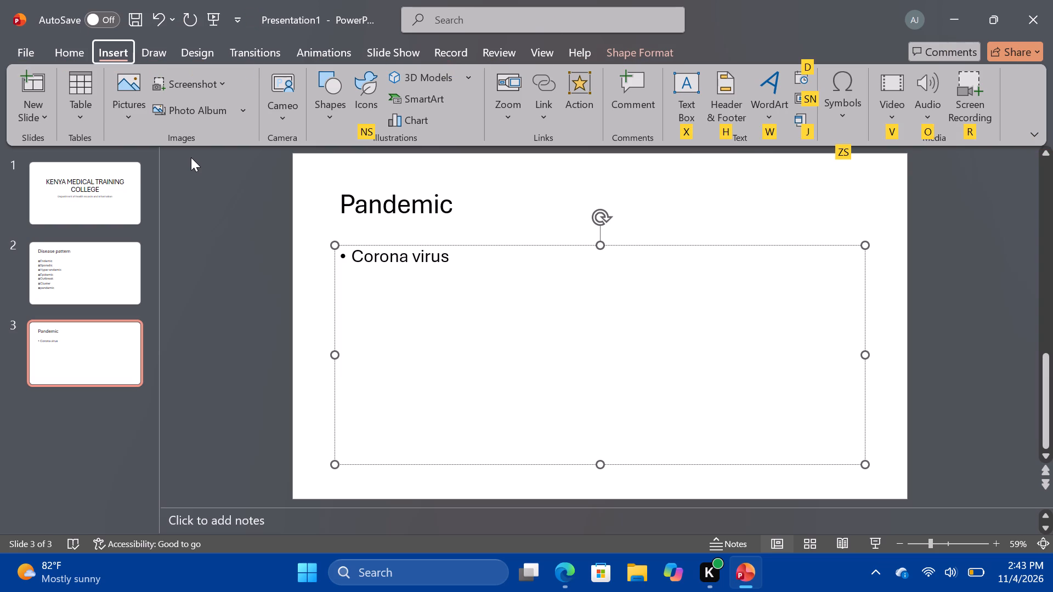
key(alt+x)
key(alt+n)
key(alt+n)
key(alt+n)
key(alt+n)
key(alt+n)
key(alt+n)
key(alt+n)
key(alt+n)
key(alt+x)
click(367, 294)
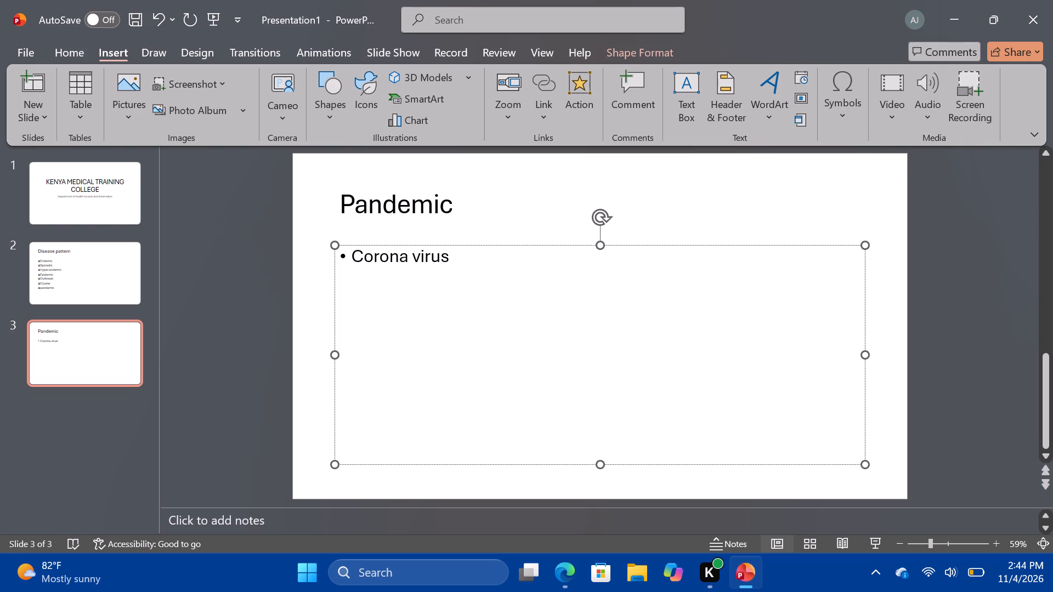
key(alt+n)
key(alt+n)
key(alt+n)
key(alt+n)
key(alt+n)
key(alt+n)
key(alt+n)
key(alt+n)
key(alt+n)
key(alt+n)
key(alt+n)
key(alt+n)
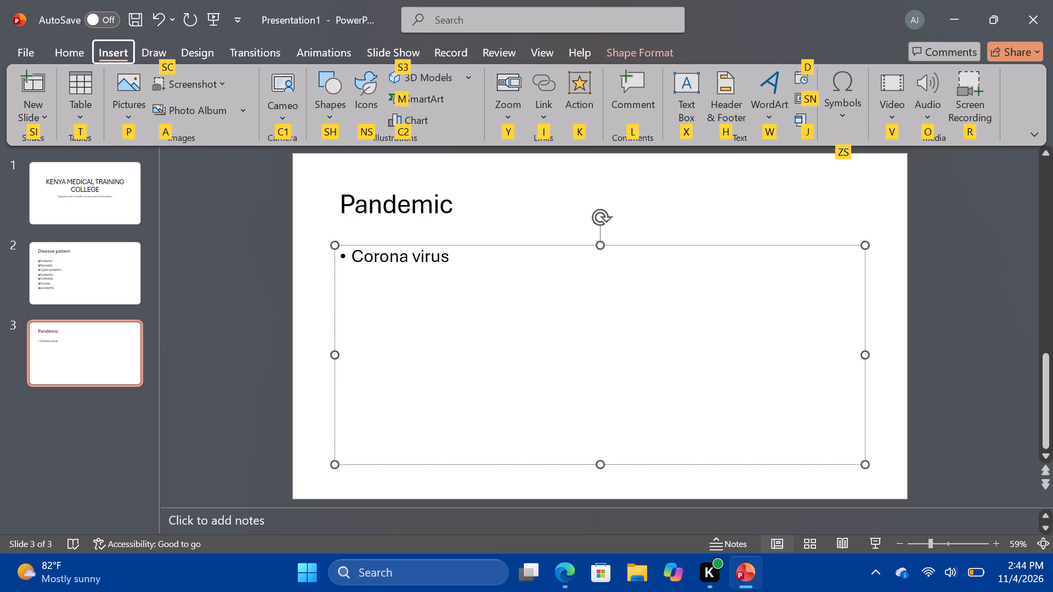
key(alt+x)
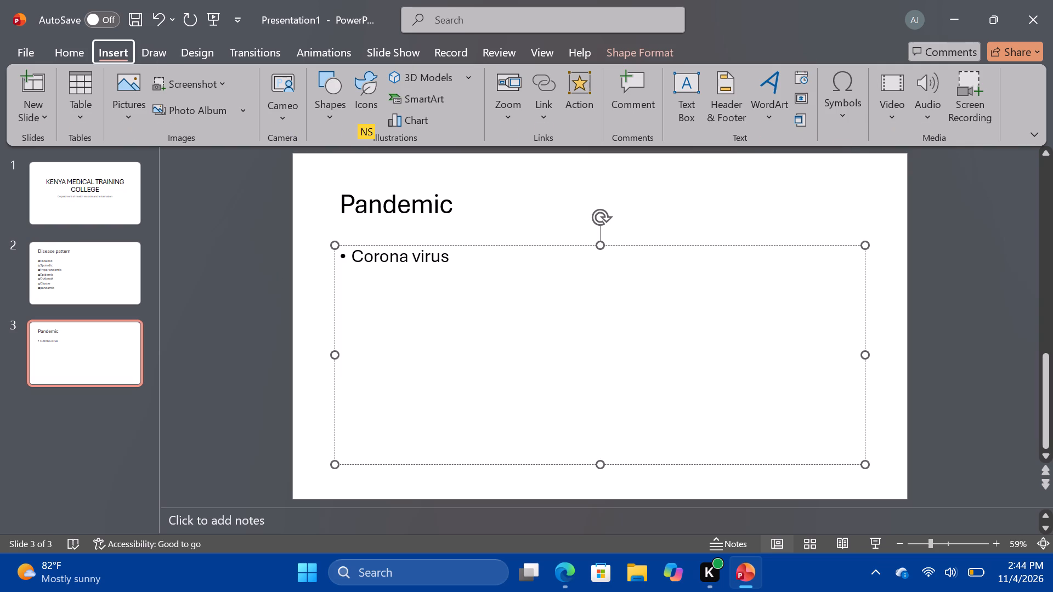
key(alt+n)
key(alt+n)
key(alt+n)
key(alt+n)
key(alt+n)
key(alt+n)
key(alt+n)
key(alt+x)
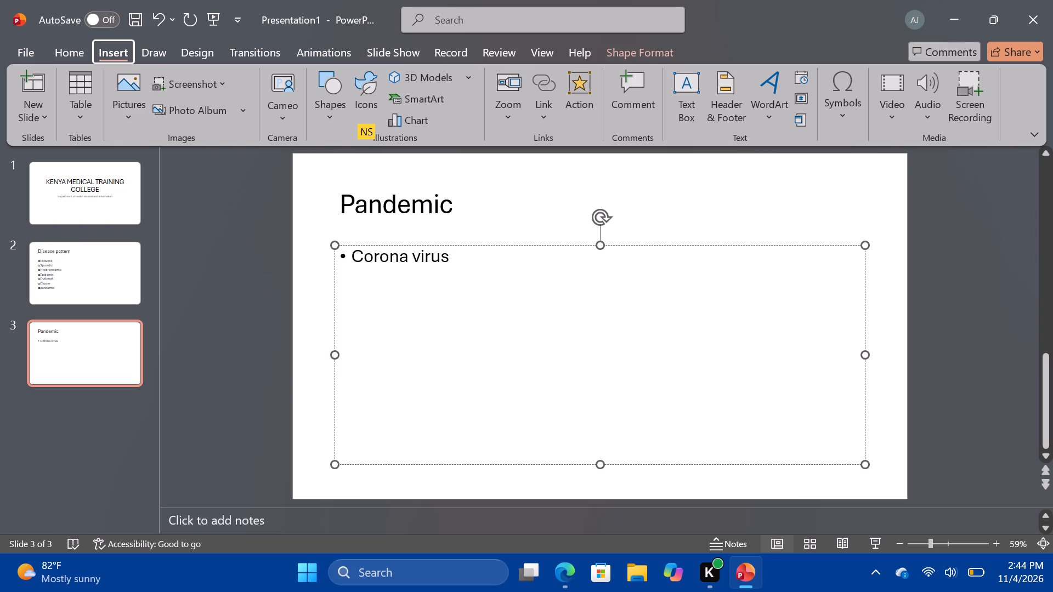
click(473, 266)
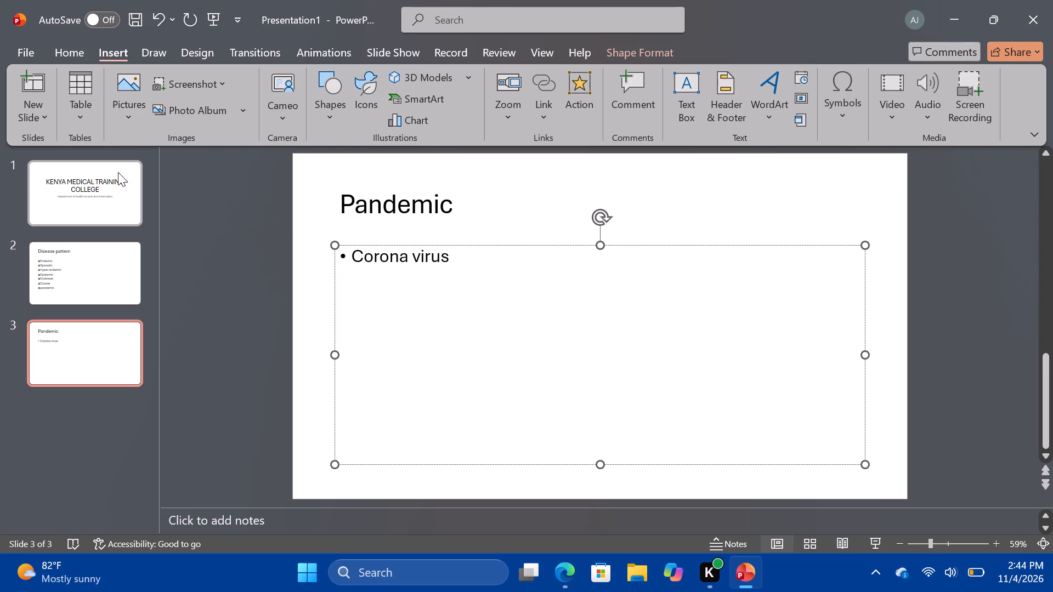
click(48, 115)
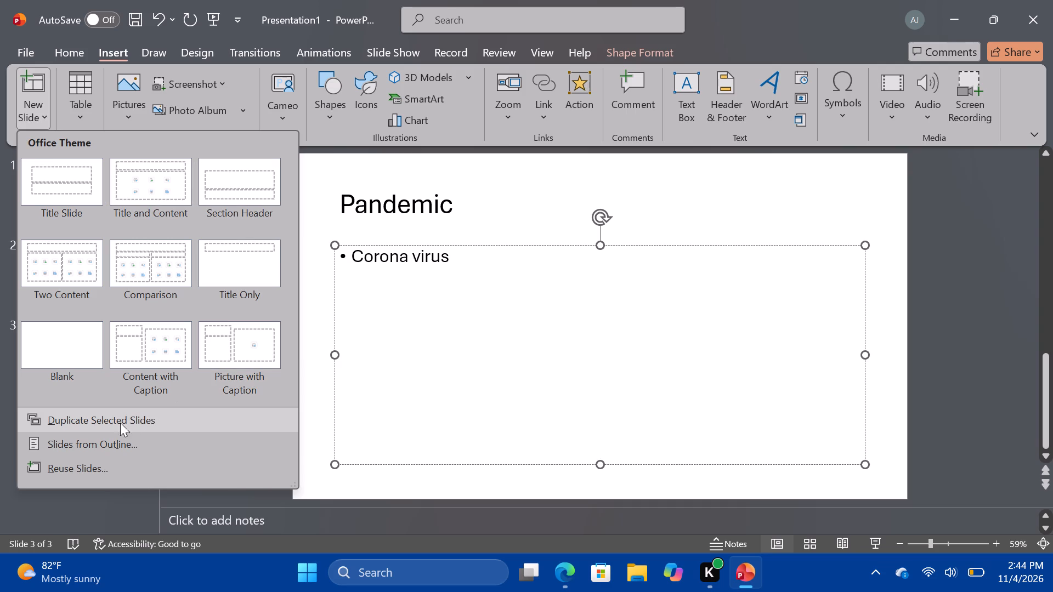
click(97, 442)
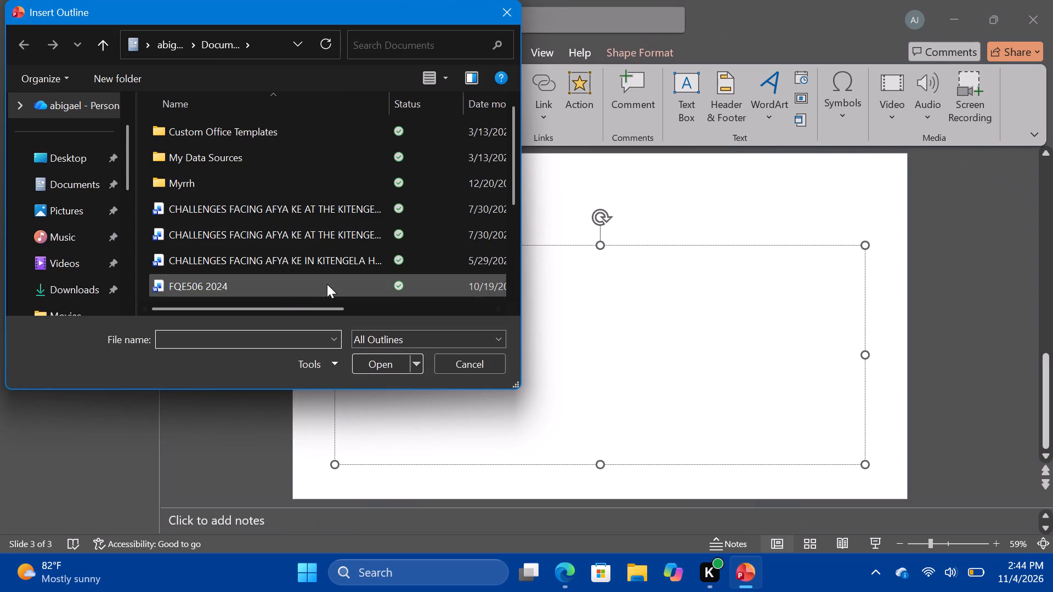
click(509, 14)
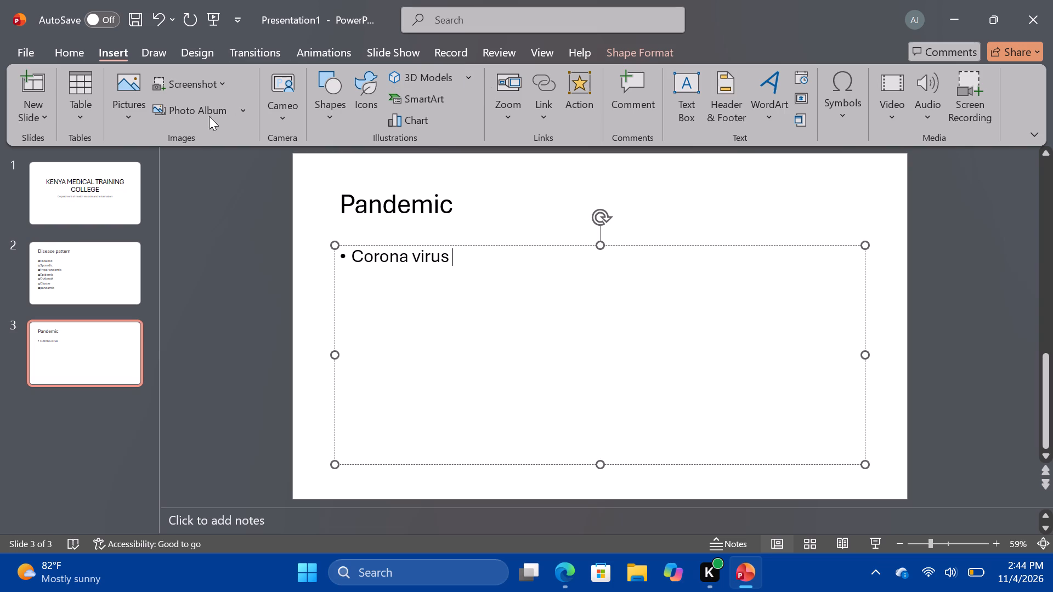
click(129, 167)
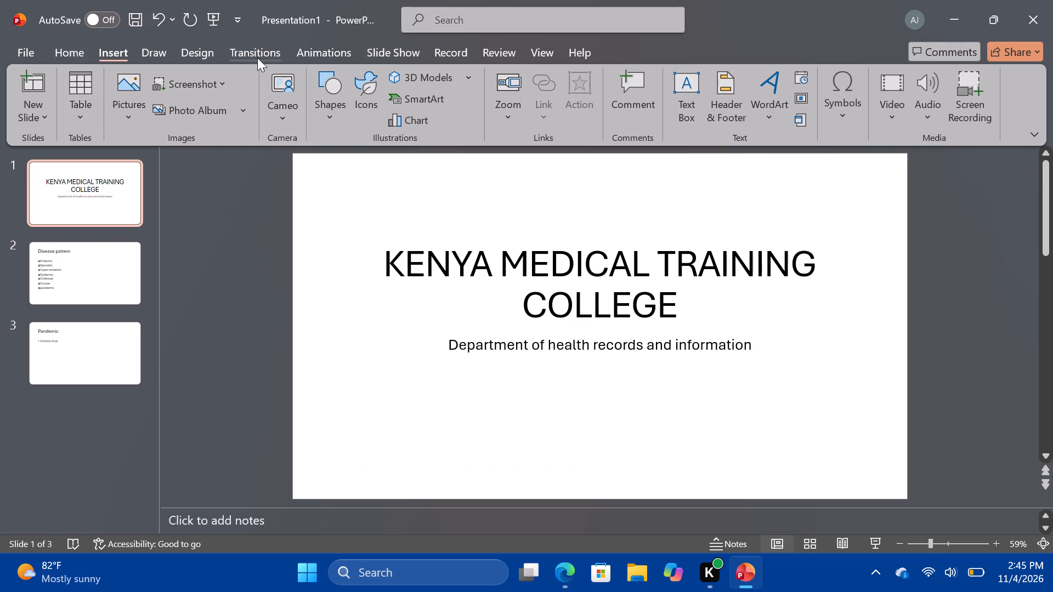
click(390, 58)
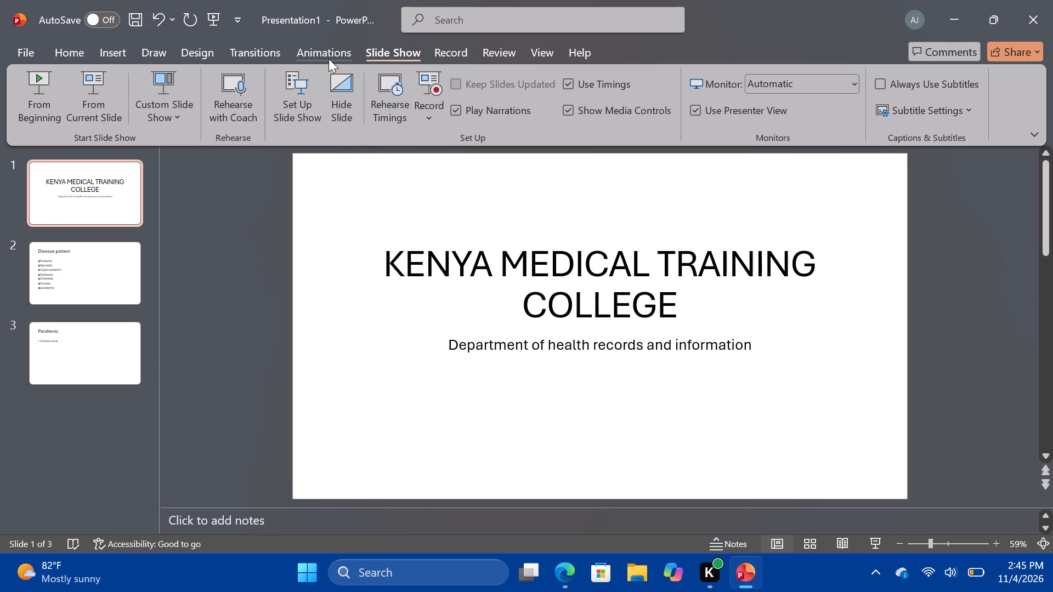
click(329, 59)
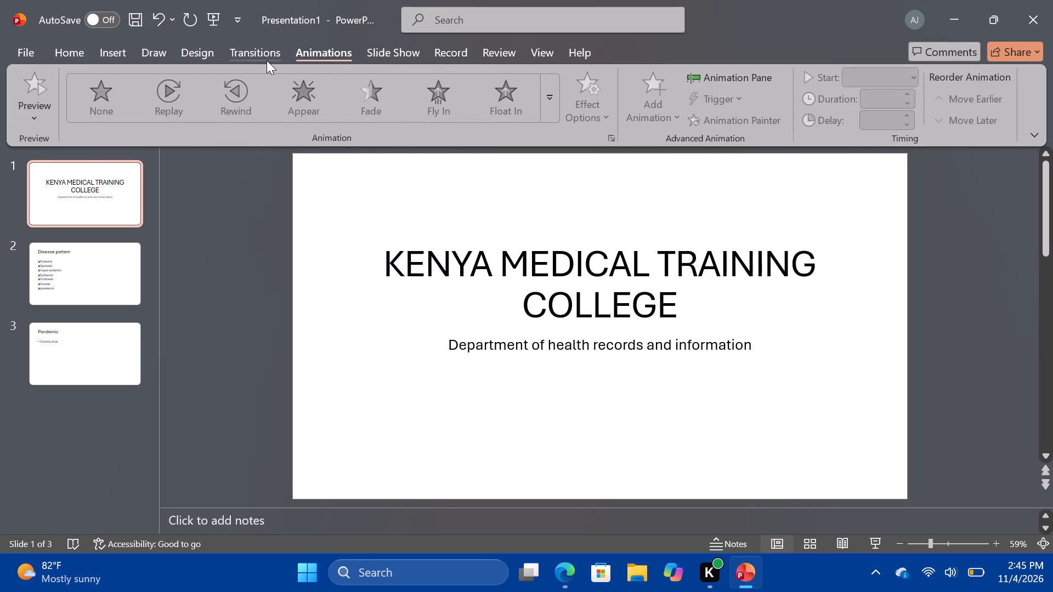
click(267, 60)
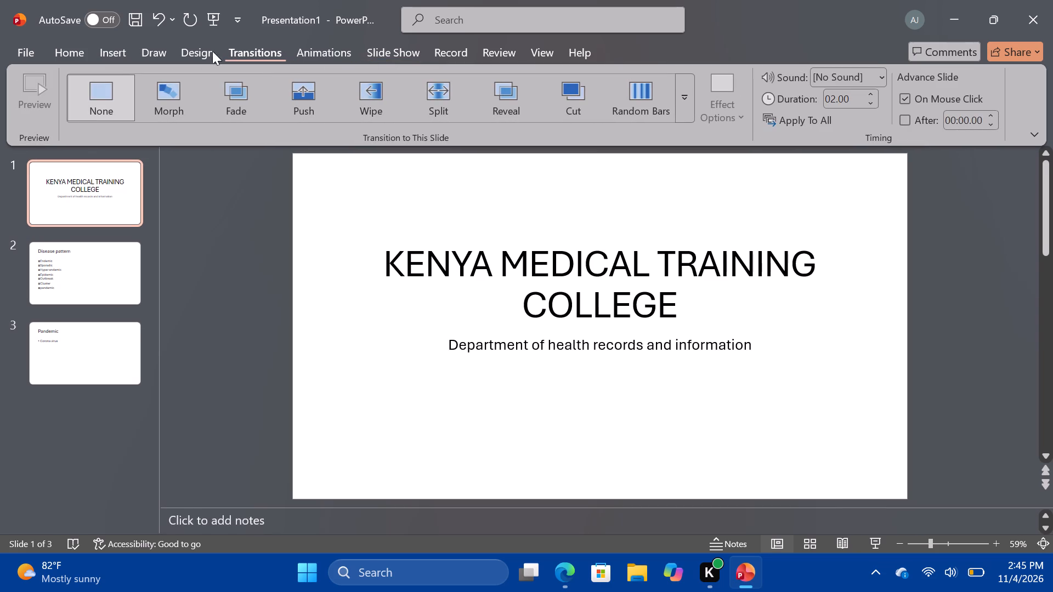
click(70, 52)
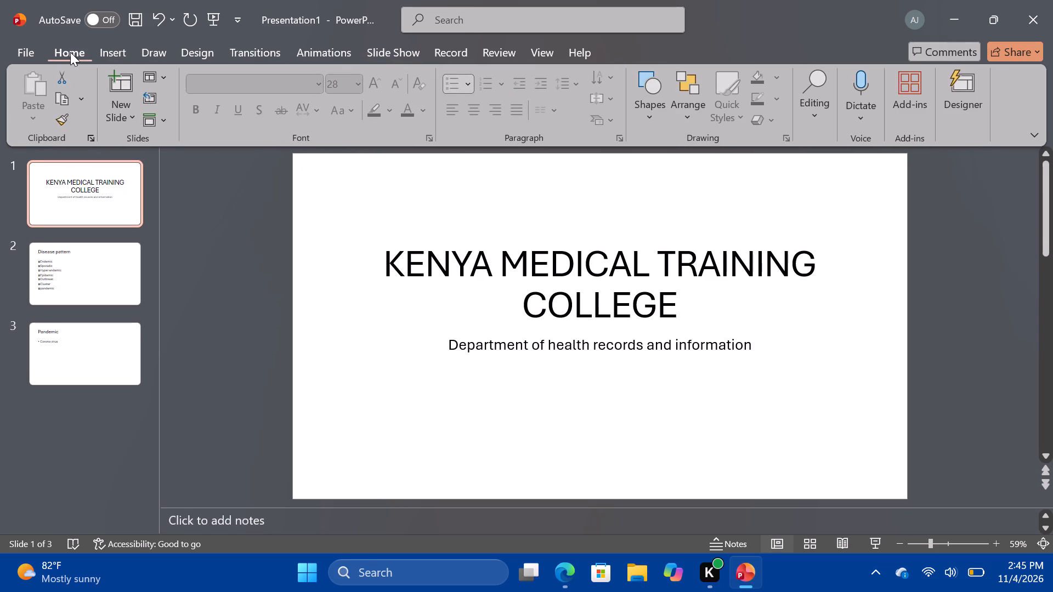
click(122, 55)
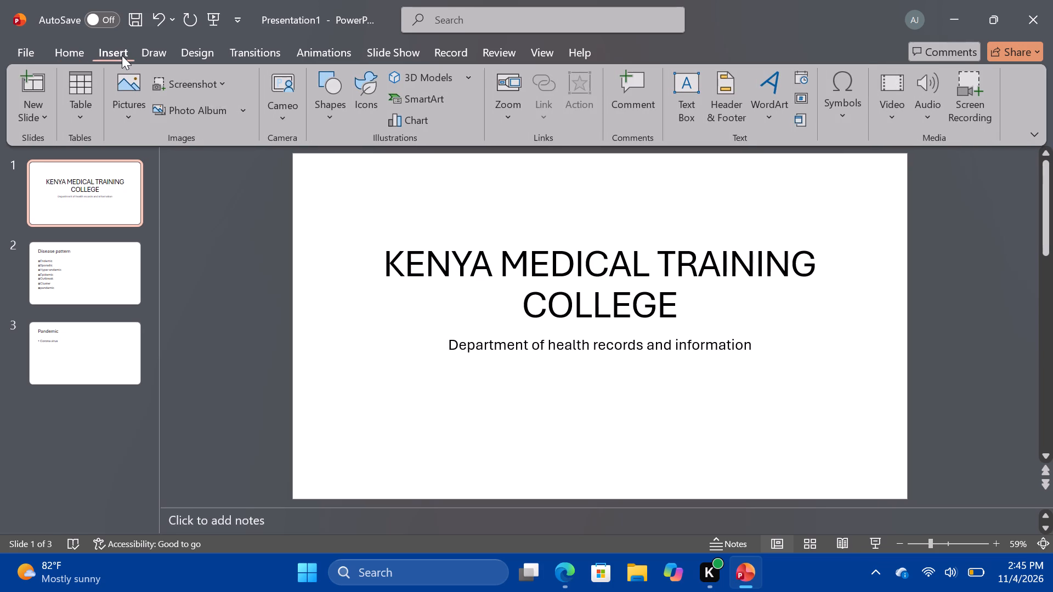
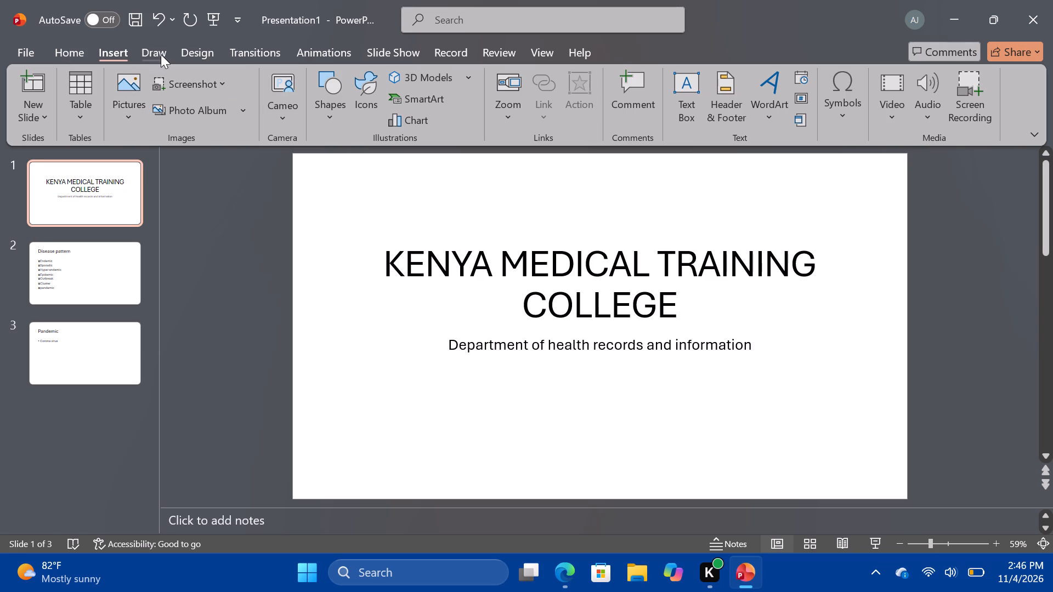
Bring up the design themes available for the presentation.
click(204, 57)
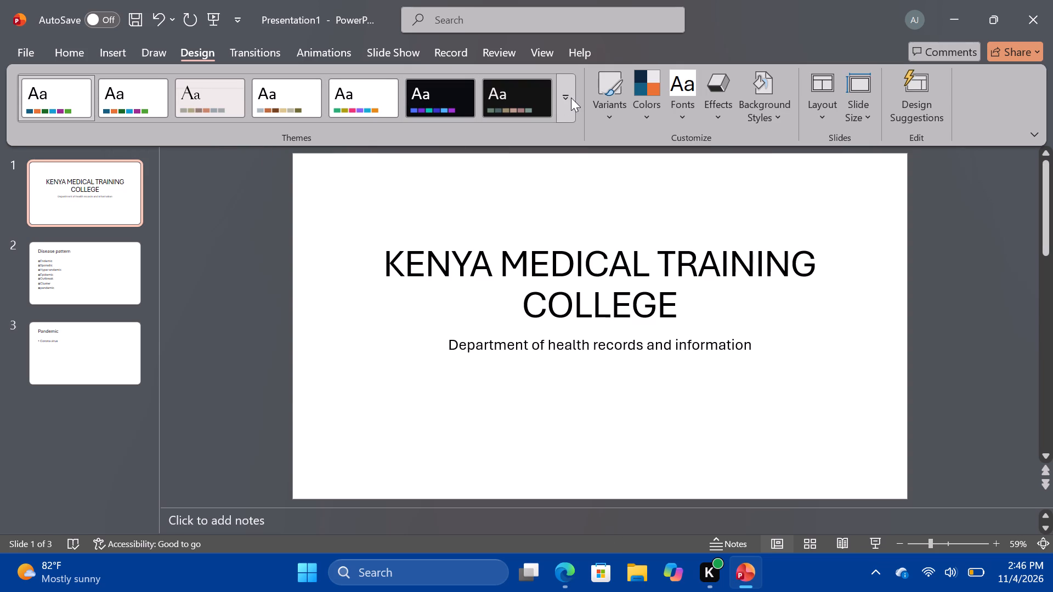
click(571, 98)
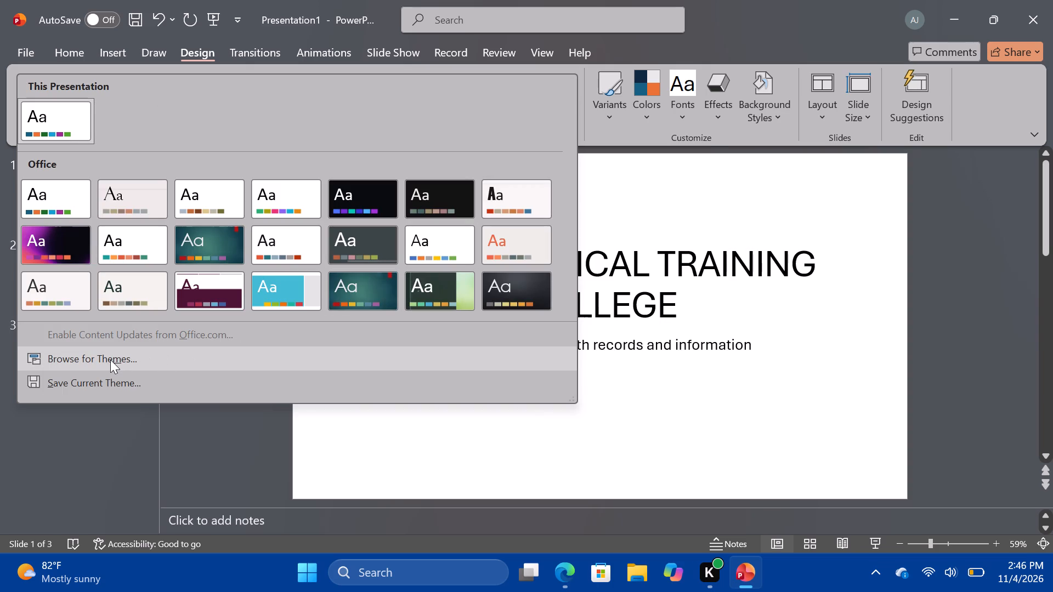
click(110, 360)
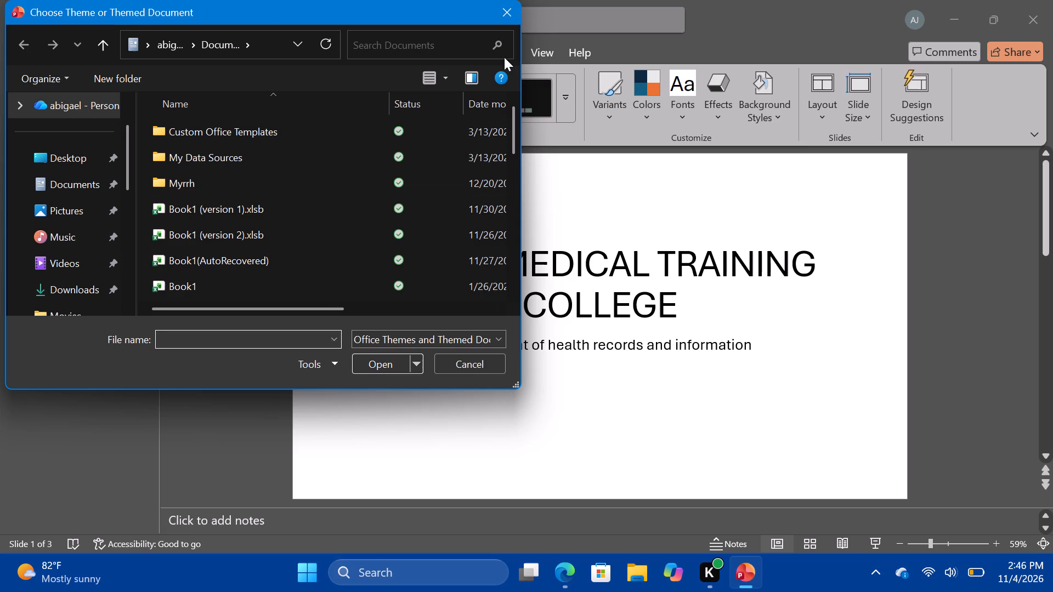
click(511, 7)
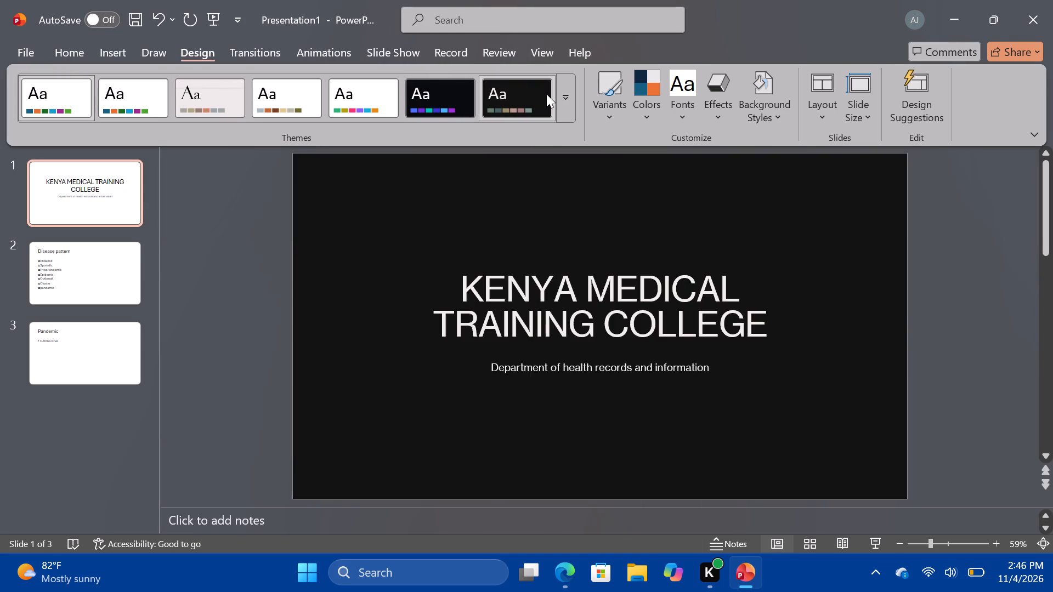
Apply the black Office theme with the pink, purple and orange gradient to the presentation and check it on the slides.
click(565, 97)
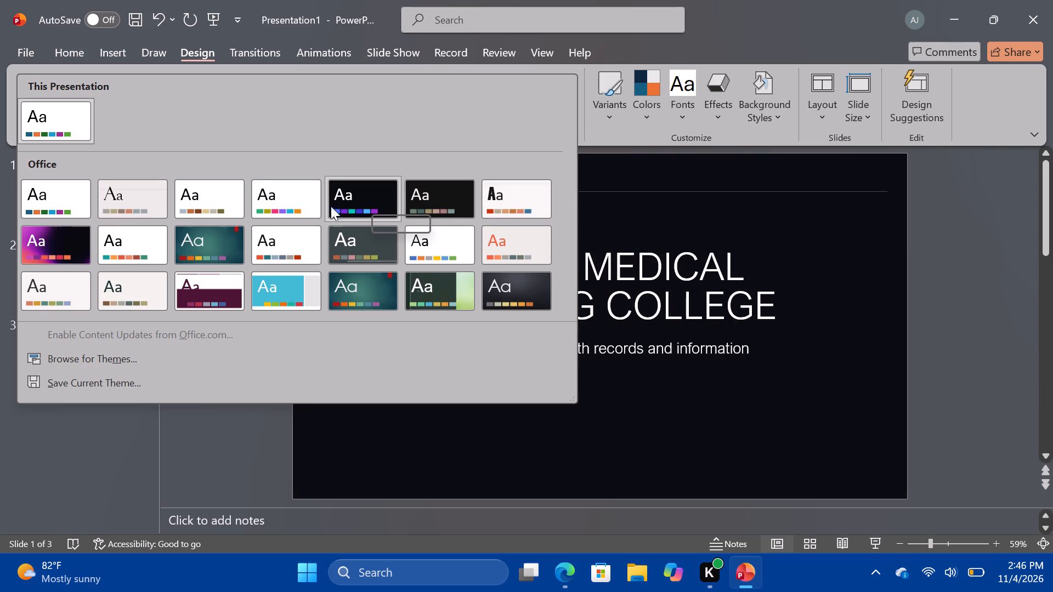
click(59, 248)
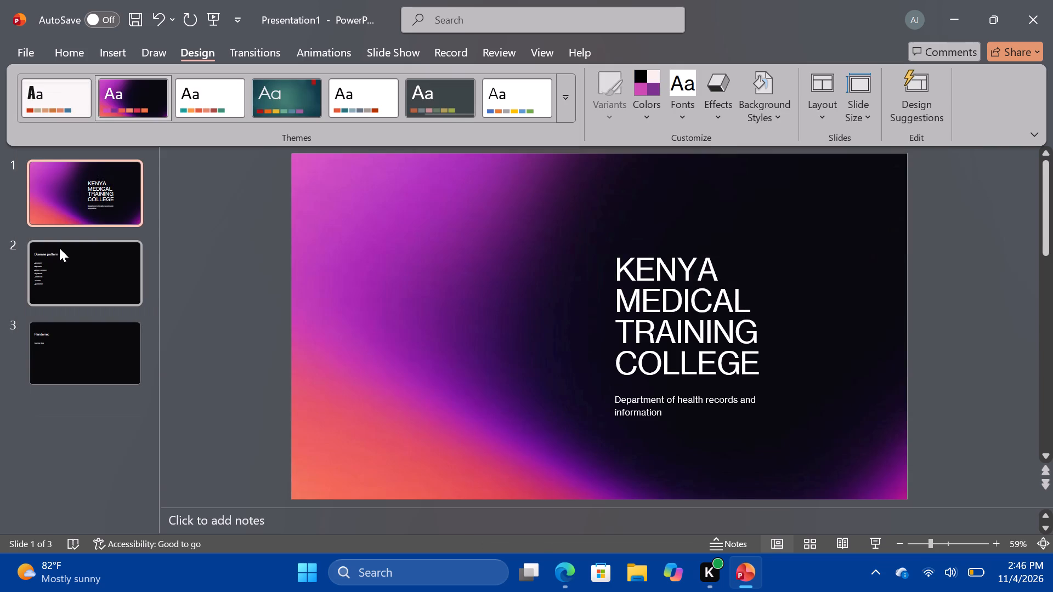
click(94, 266)
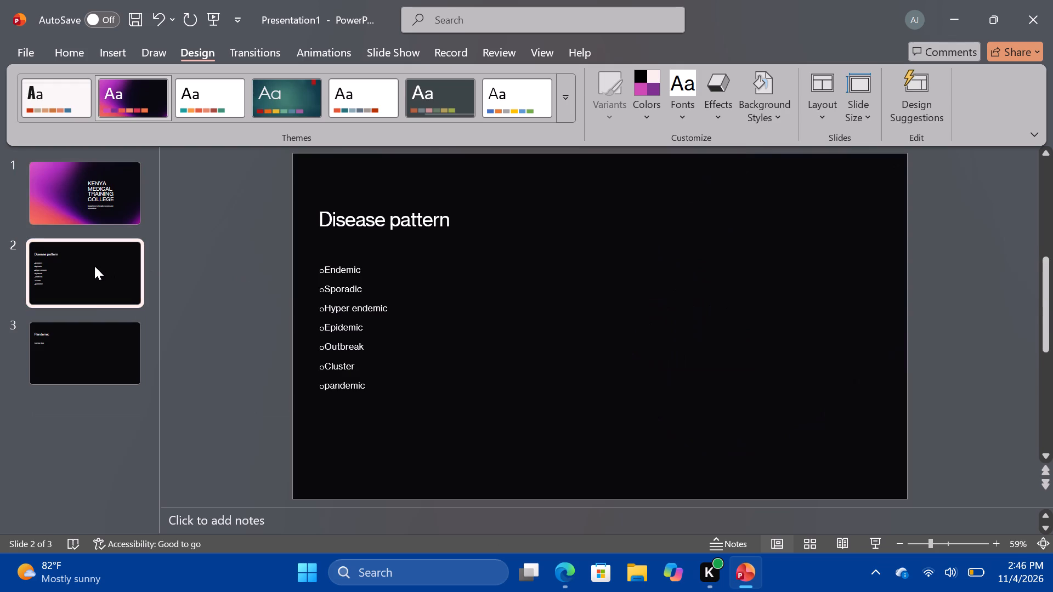
click(83, 343)
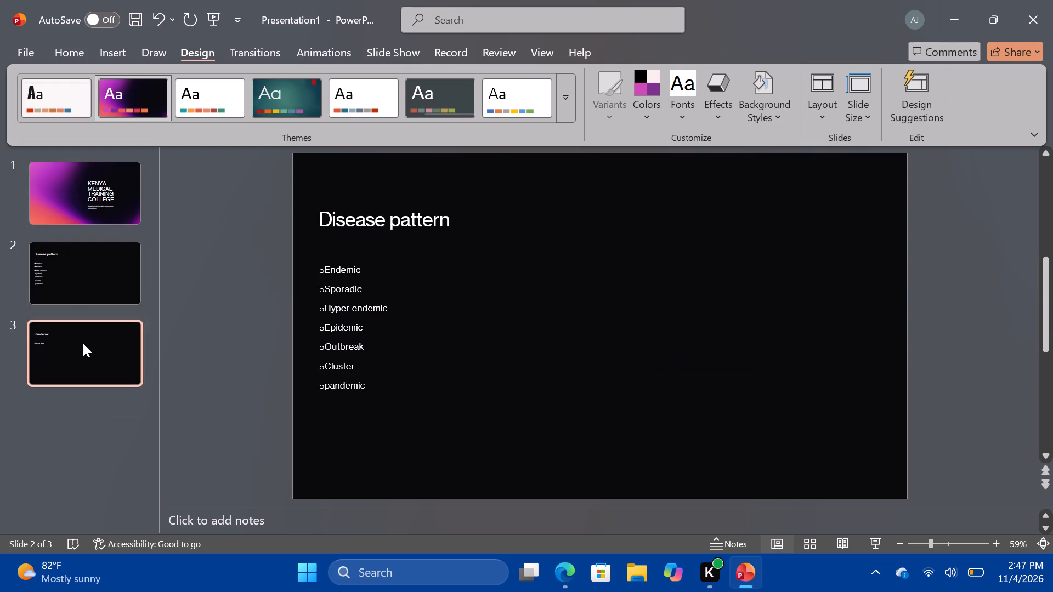
click(84, 280)
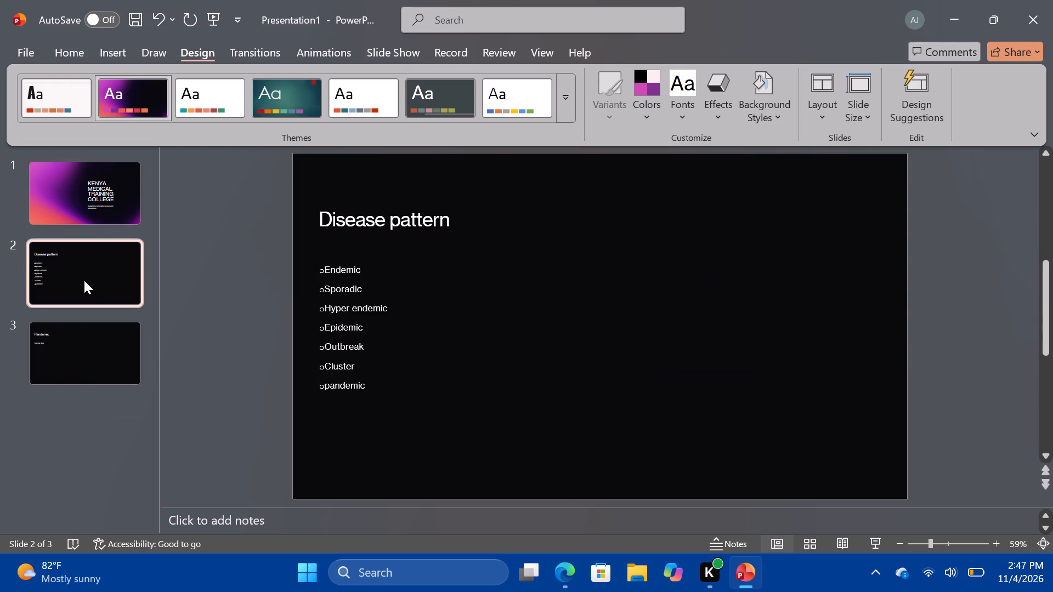
click(115, 191)
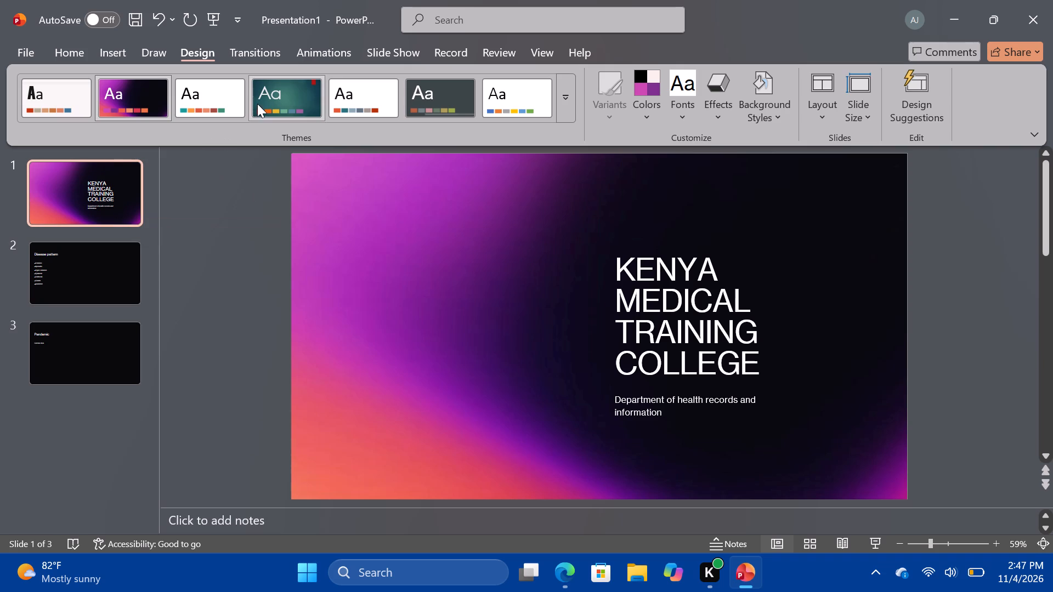
Apply the Push transition to the title slide and replay it.
click(263, 54)
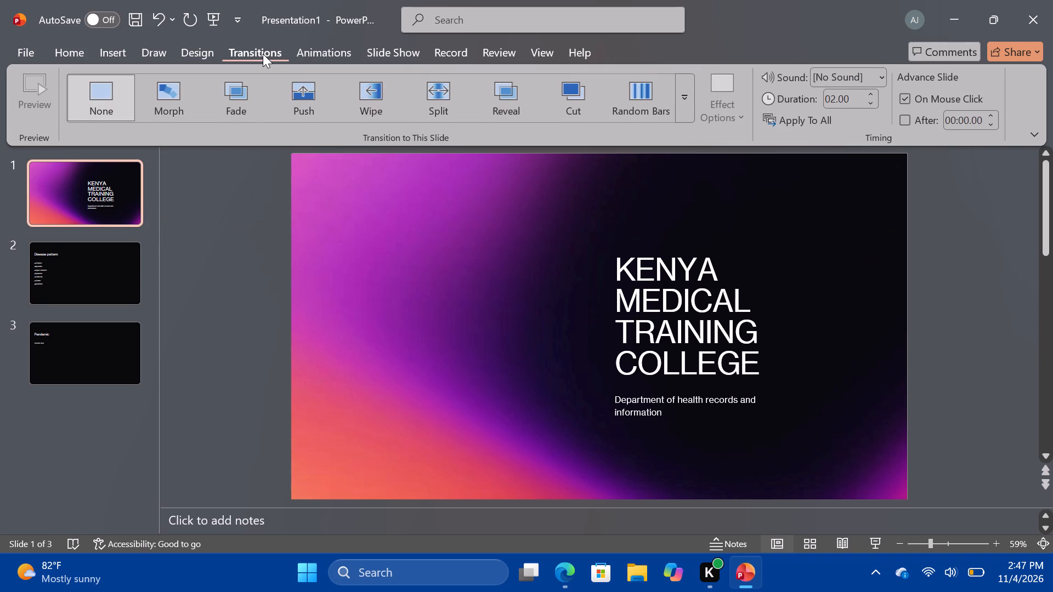
click(308, 100)
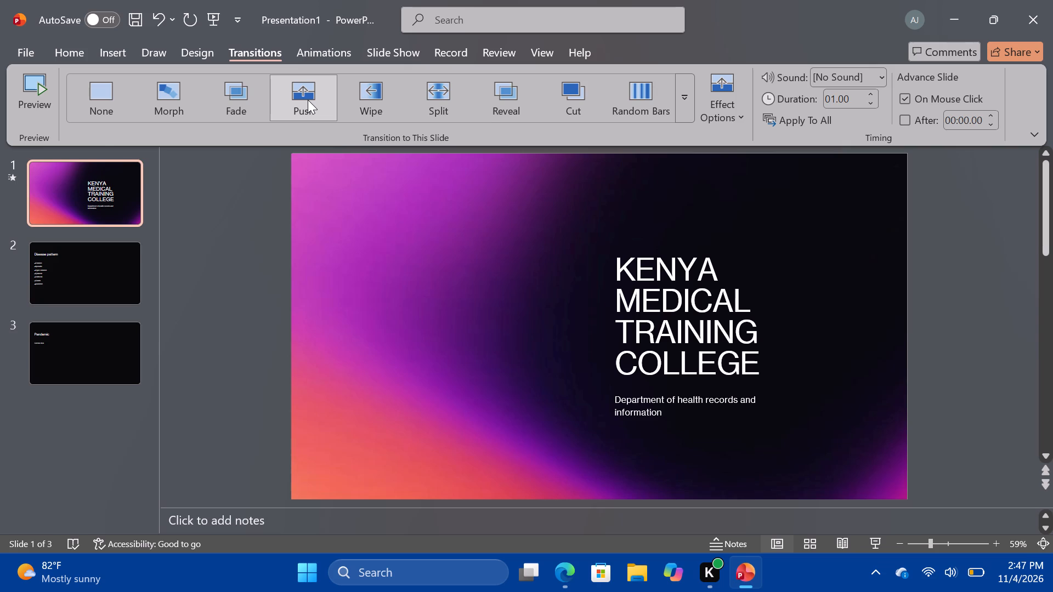
click(12, 180)
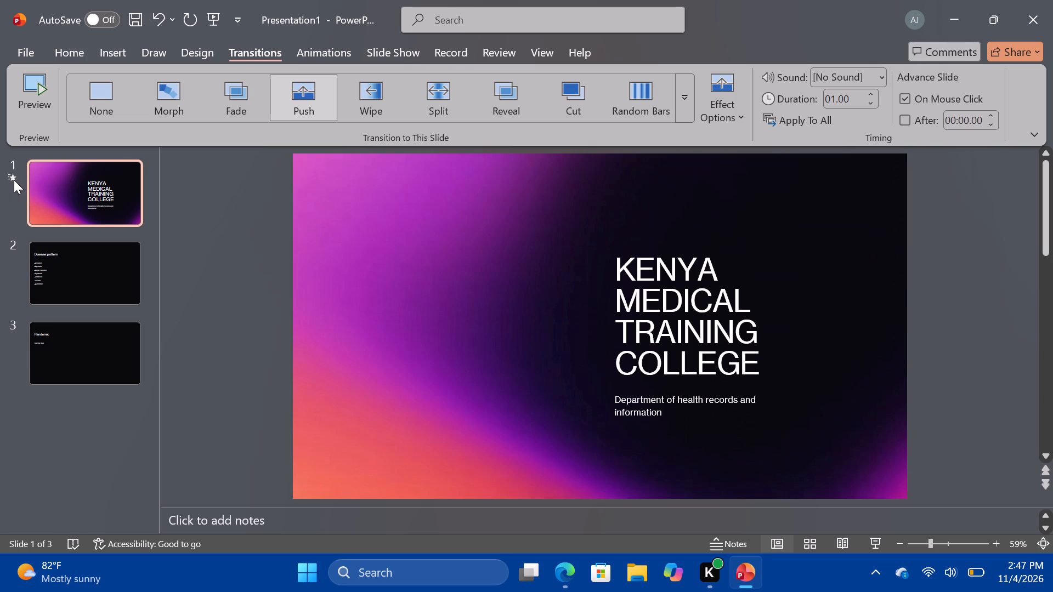
click(12, 174)
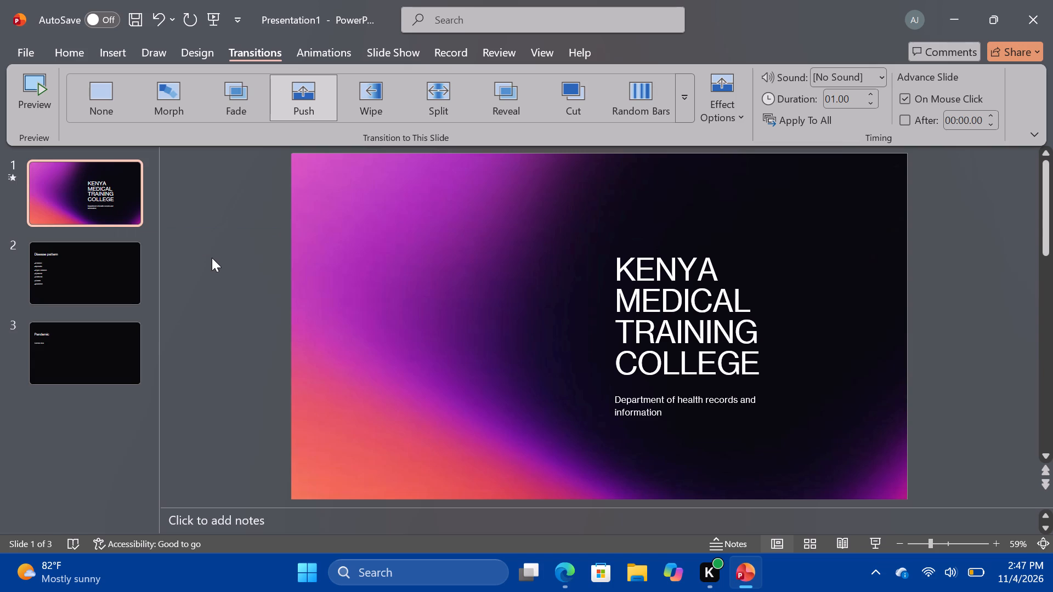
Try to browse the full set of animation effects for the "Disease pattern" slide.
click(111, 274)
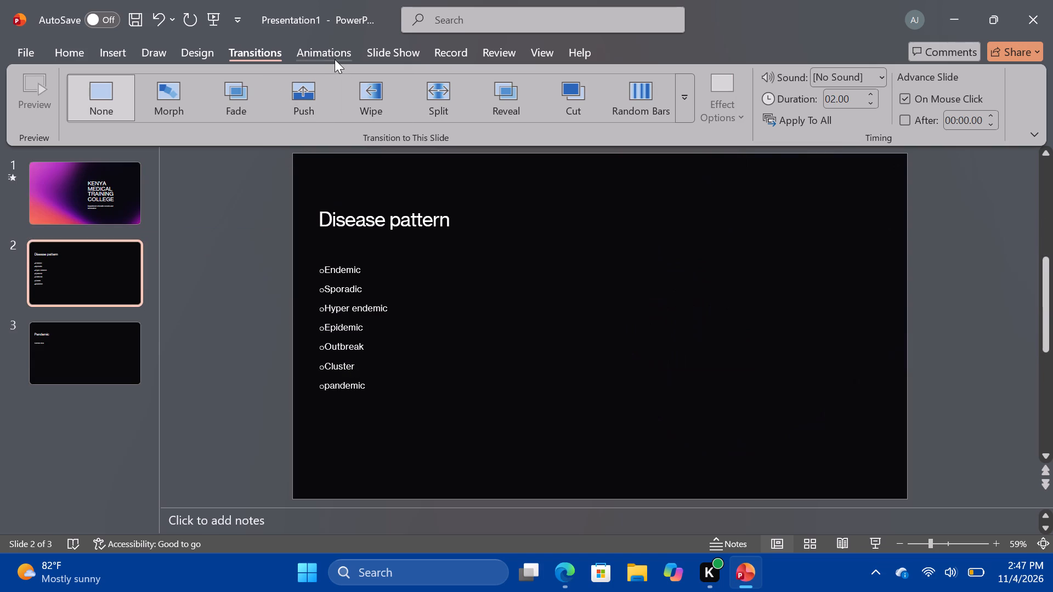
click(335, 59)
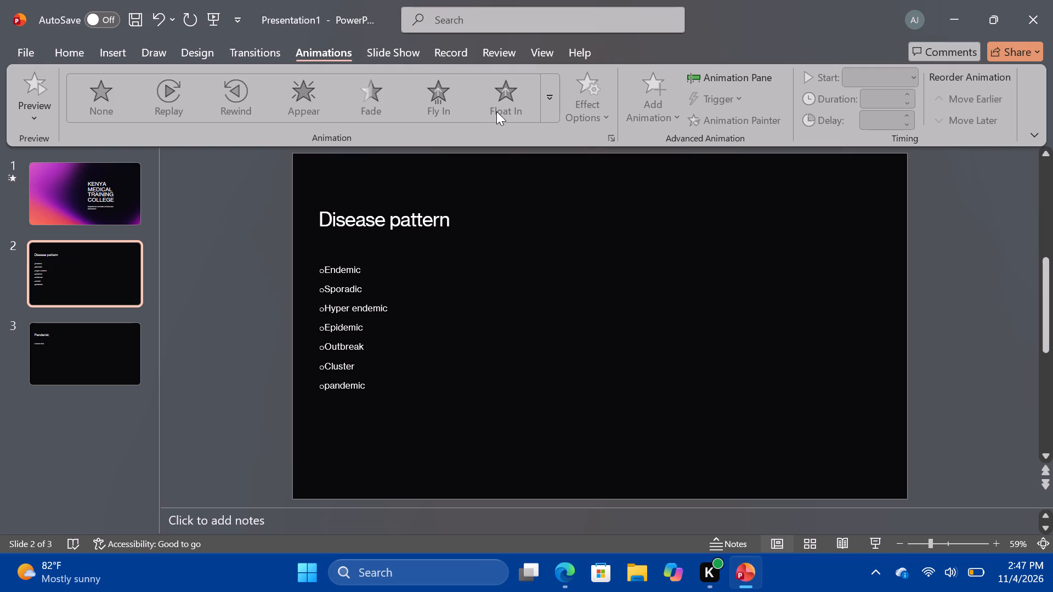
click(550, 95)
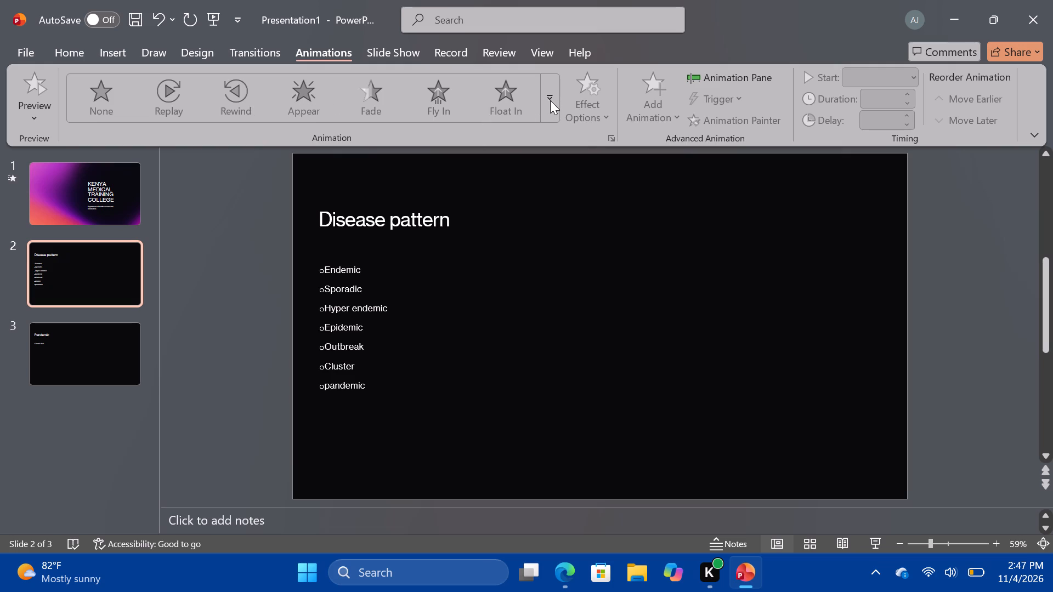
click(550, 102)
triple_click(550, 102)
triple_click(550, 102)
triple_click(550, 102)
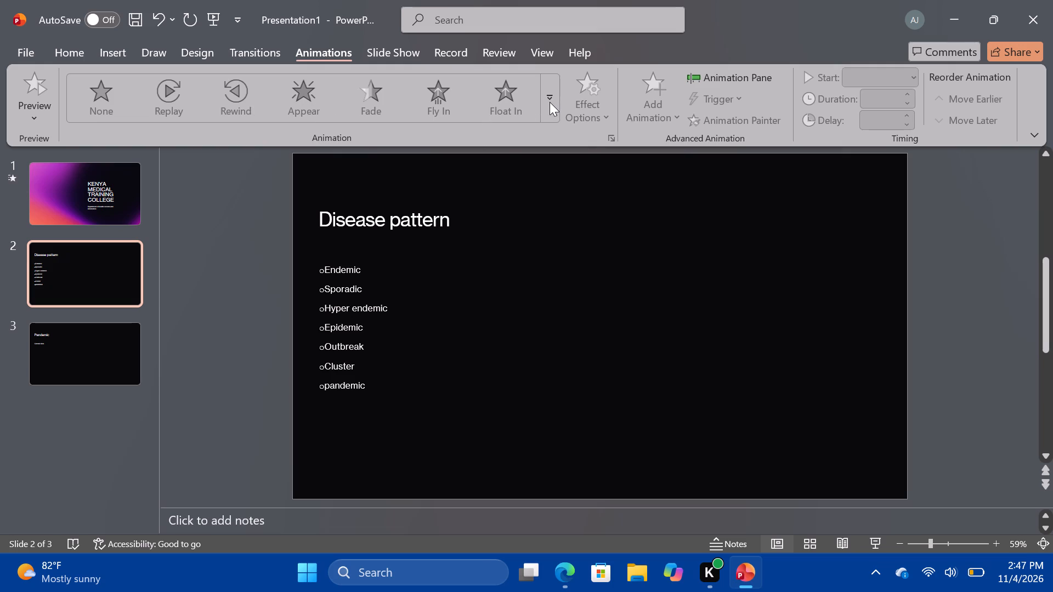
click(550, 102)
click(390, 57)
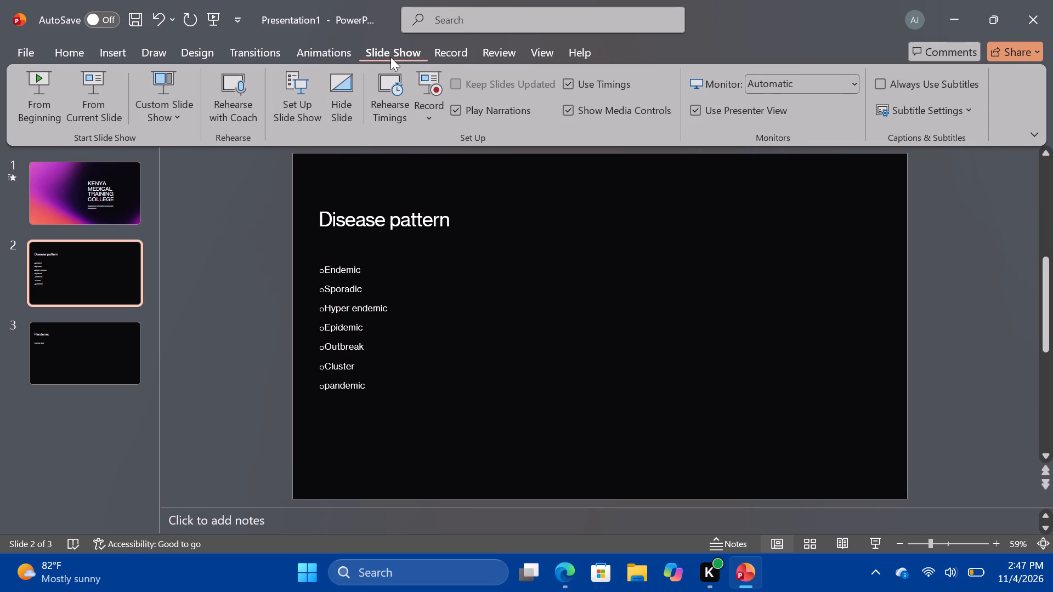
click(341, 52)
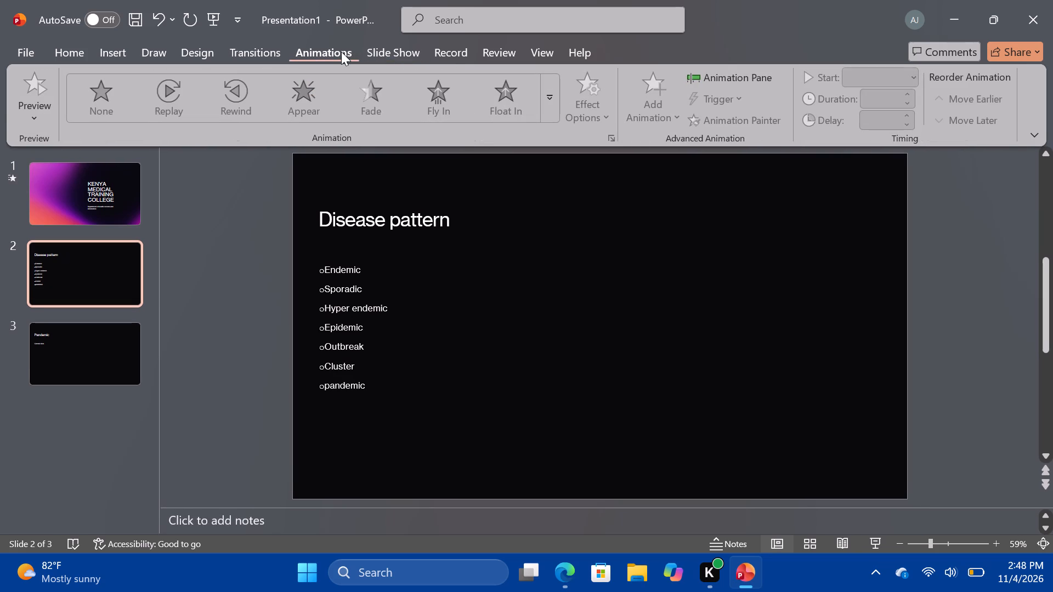
Turn on AutoPreview for animations.
click(34, 121)
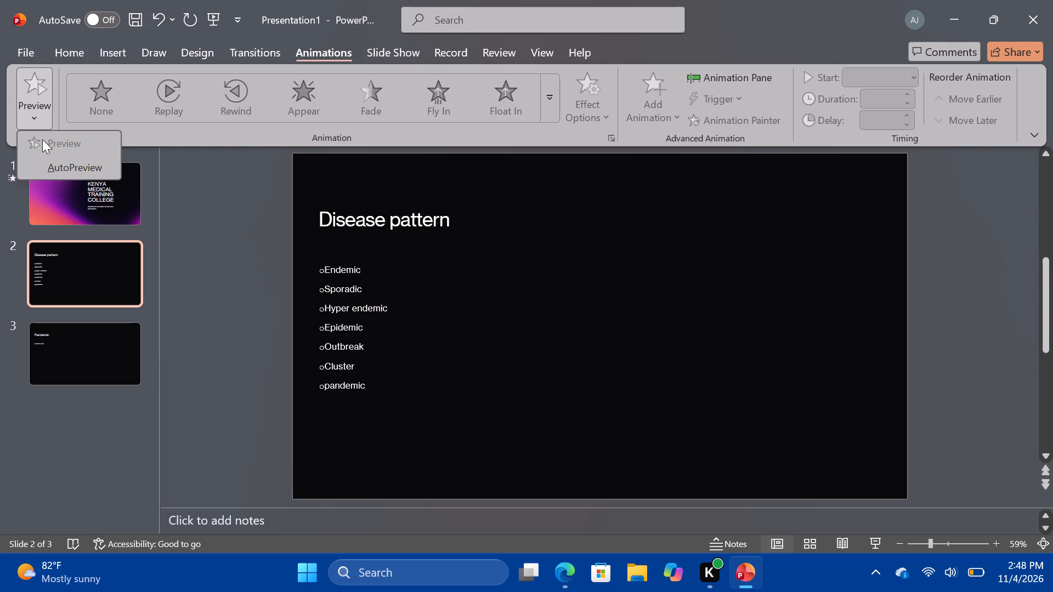
click(92, 169)
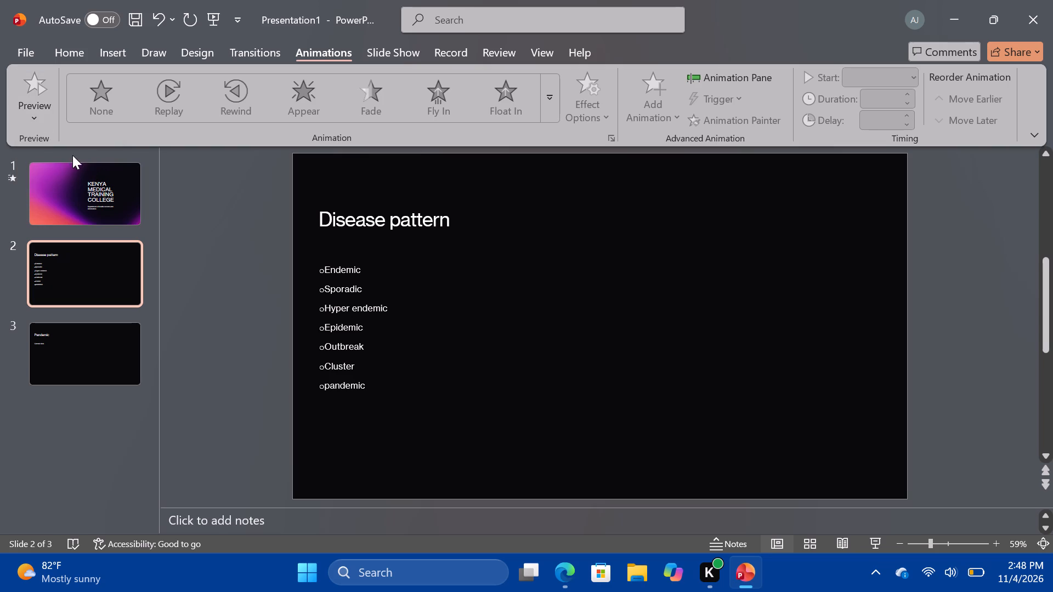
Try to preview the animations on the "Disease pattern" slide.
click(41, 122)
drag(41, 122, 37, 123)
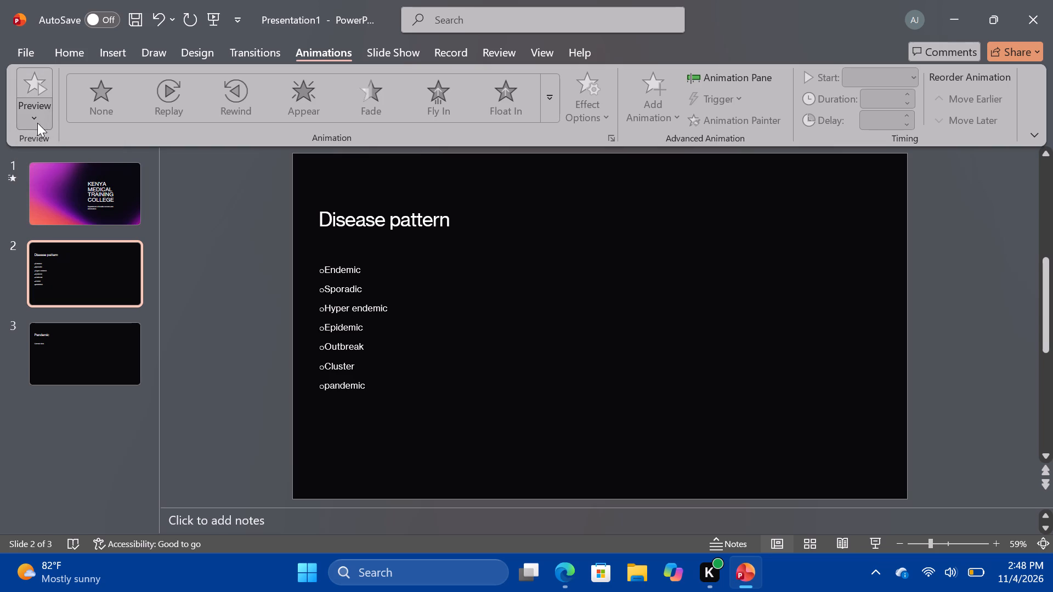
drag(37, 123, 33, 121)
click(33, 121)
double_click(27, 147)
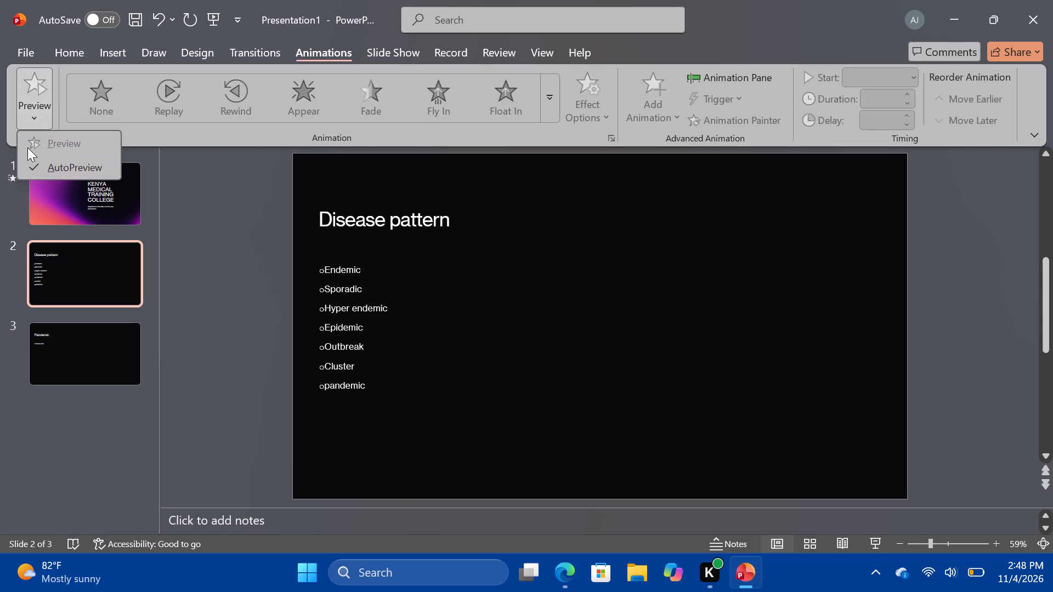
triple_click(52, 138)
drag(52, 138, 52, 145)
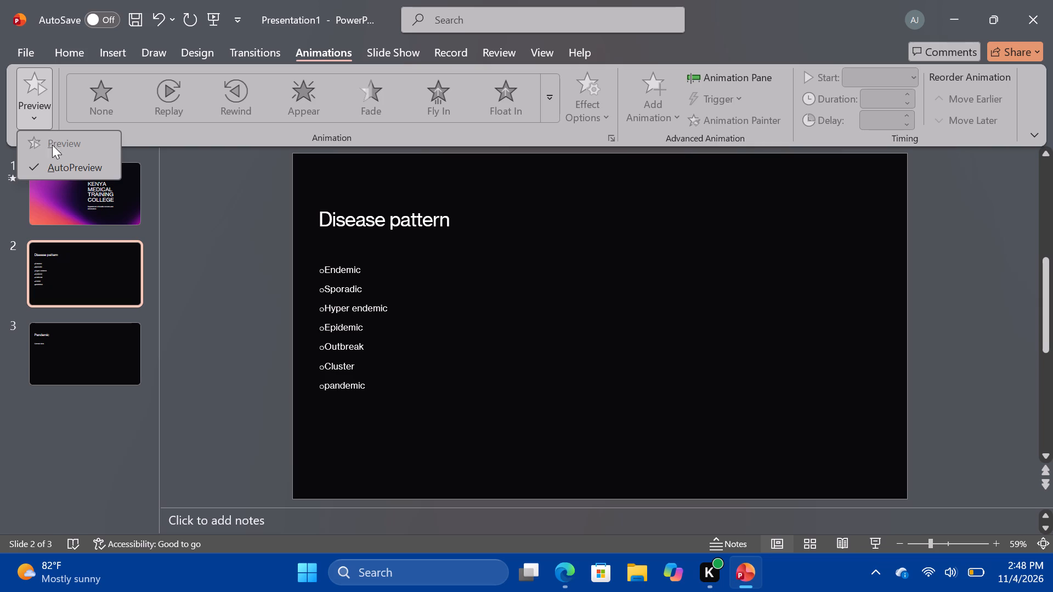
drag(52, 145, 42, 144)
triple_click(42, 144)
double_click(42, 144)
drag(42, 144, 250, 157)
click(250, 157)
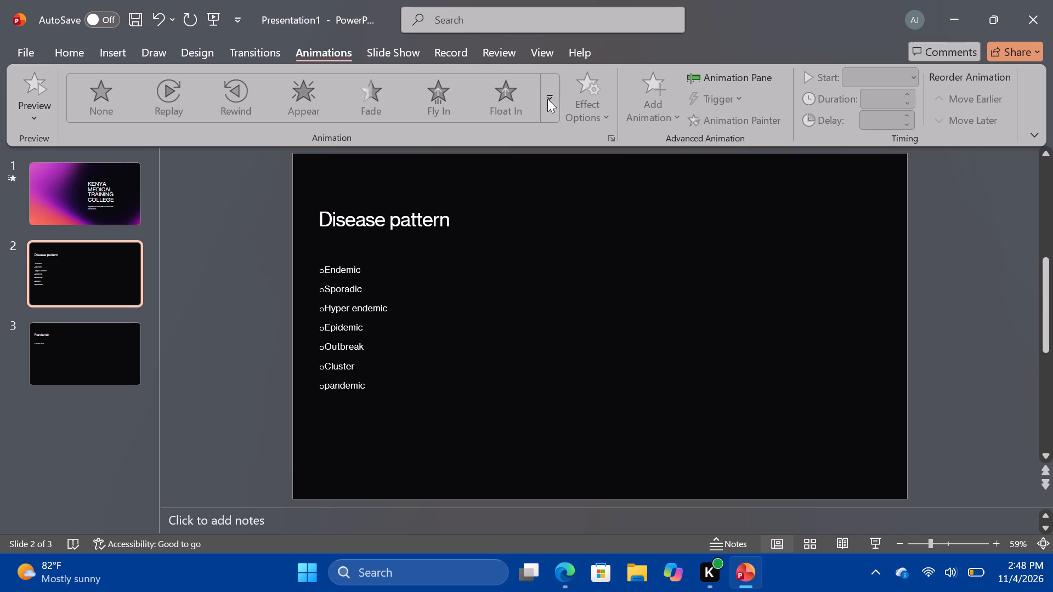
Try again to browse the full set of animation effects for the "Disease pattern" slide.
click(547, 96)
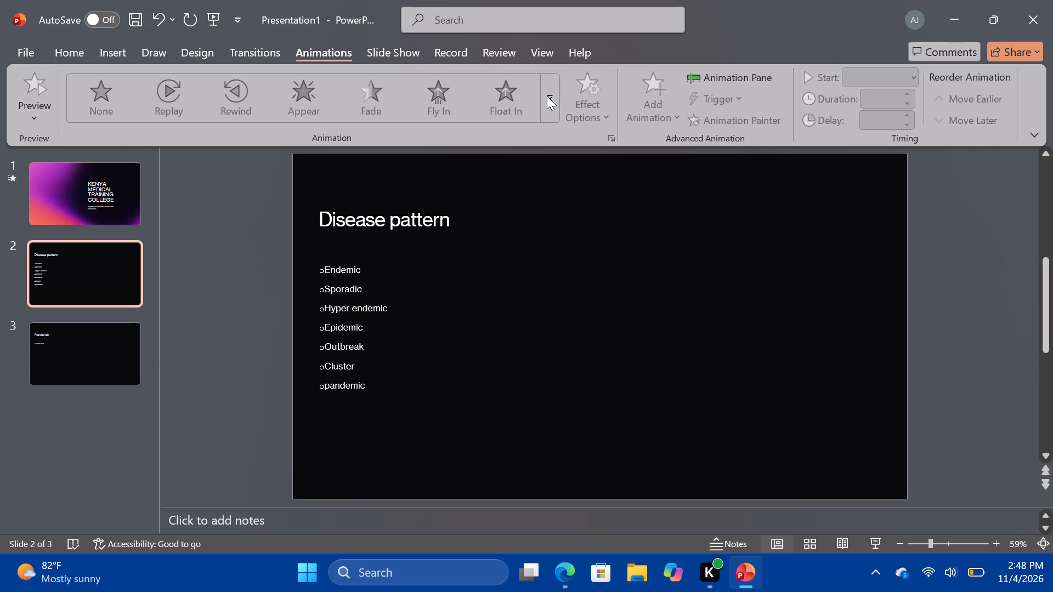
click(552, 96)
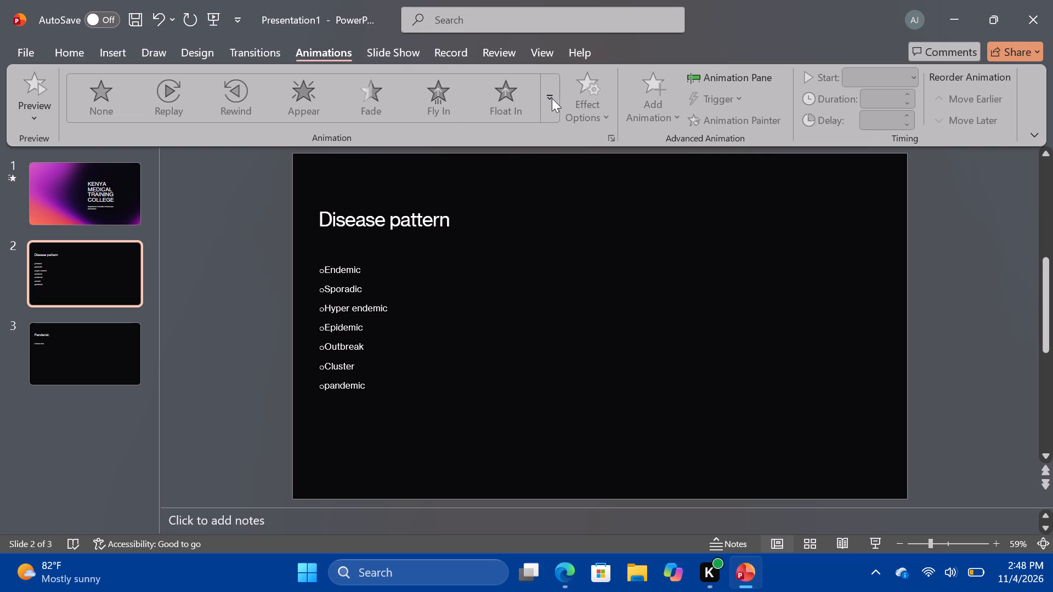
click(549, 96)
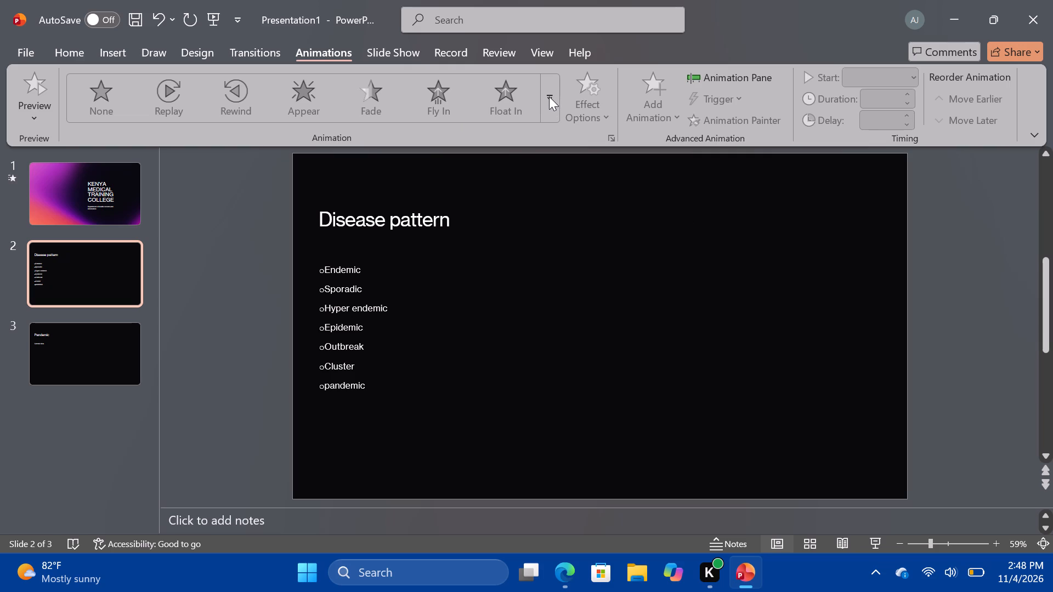
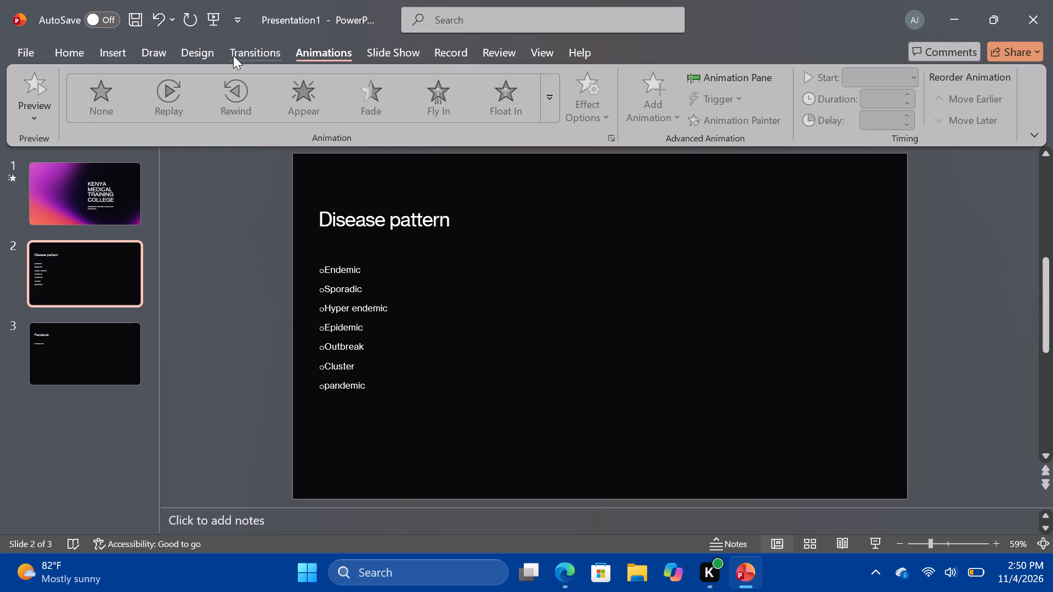
Apply the teal gradient theme with the red accent ribbon to all slides.
click(204, 54)
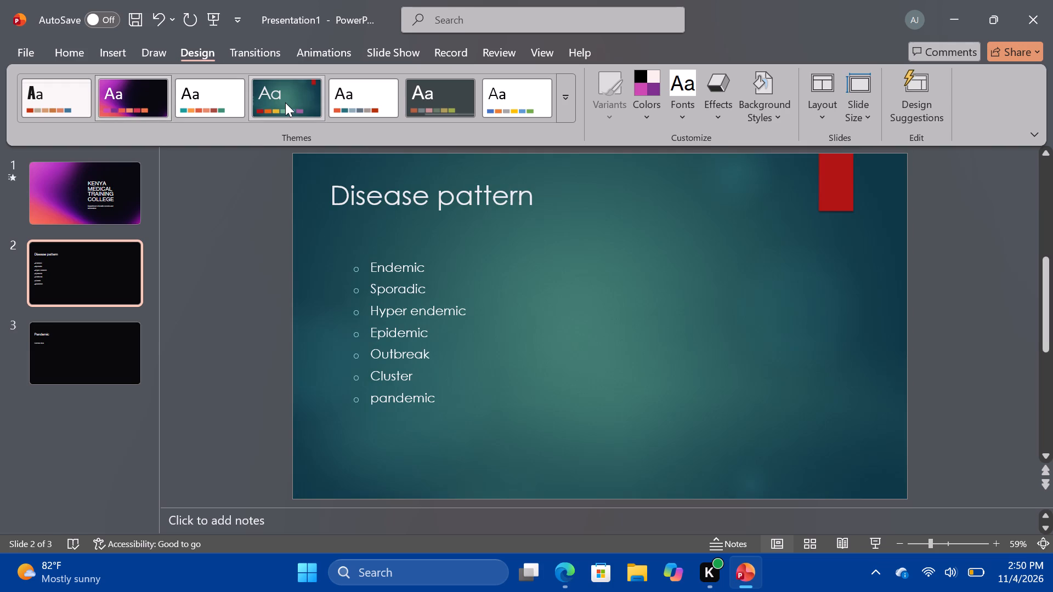
click(285, 103)
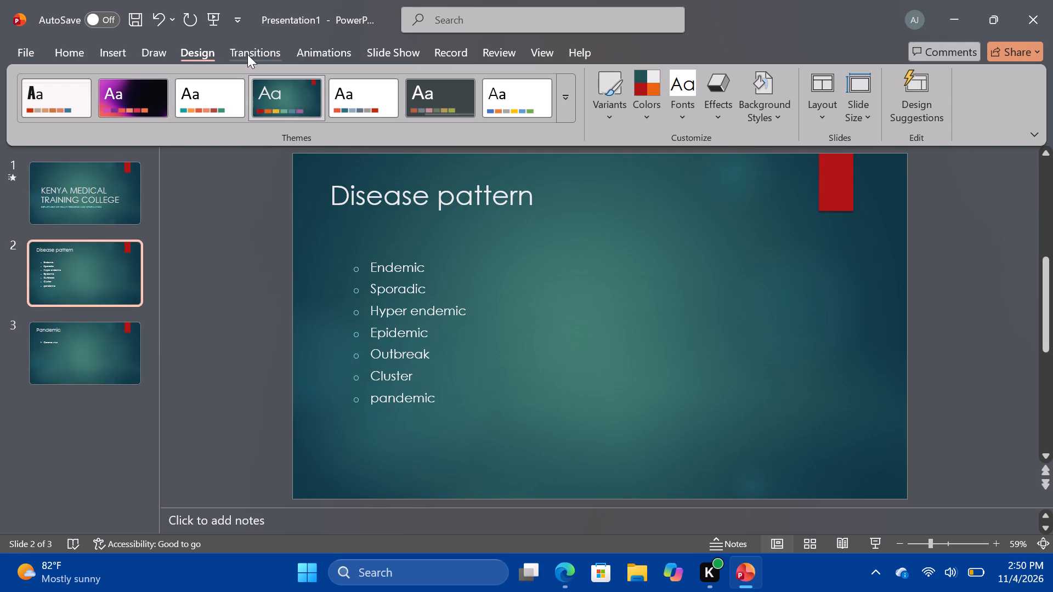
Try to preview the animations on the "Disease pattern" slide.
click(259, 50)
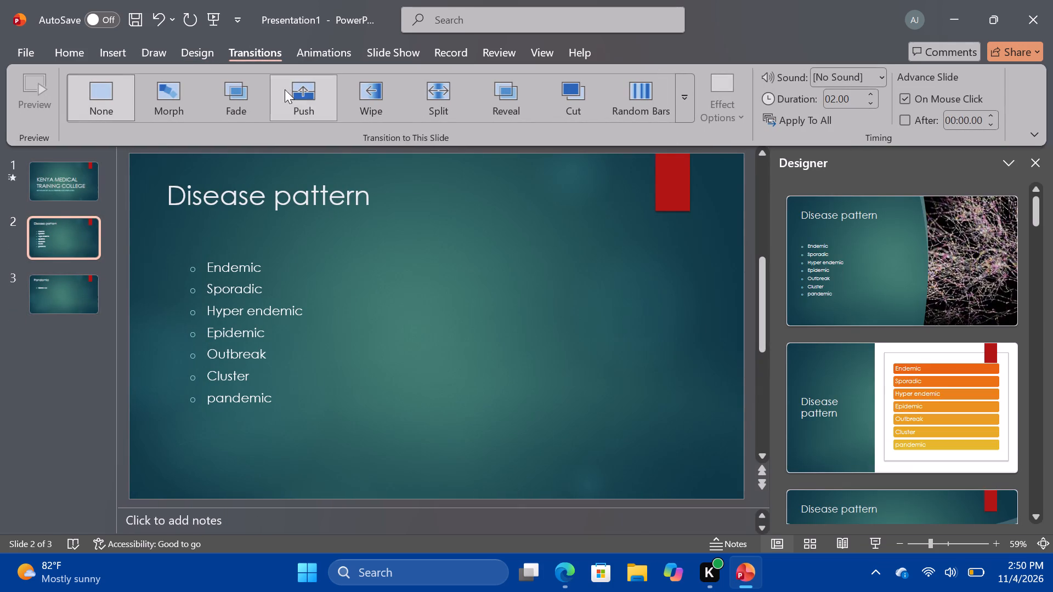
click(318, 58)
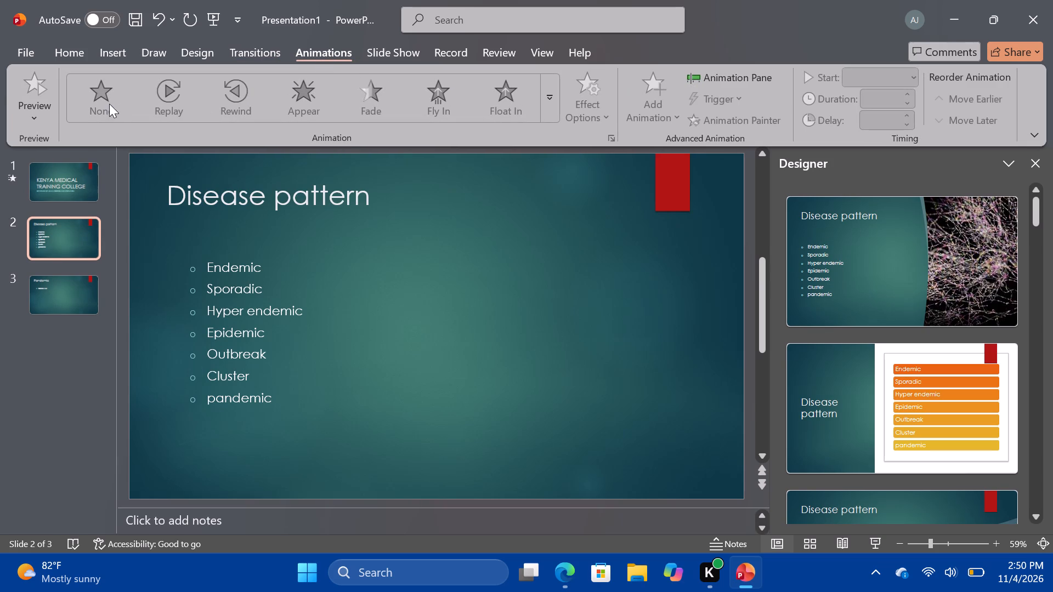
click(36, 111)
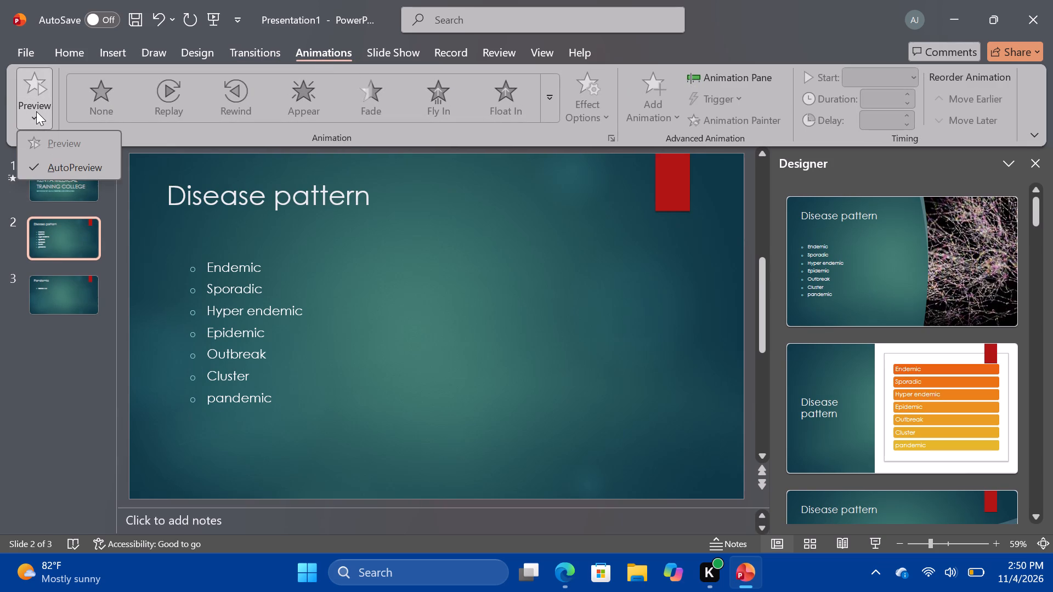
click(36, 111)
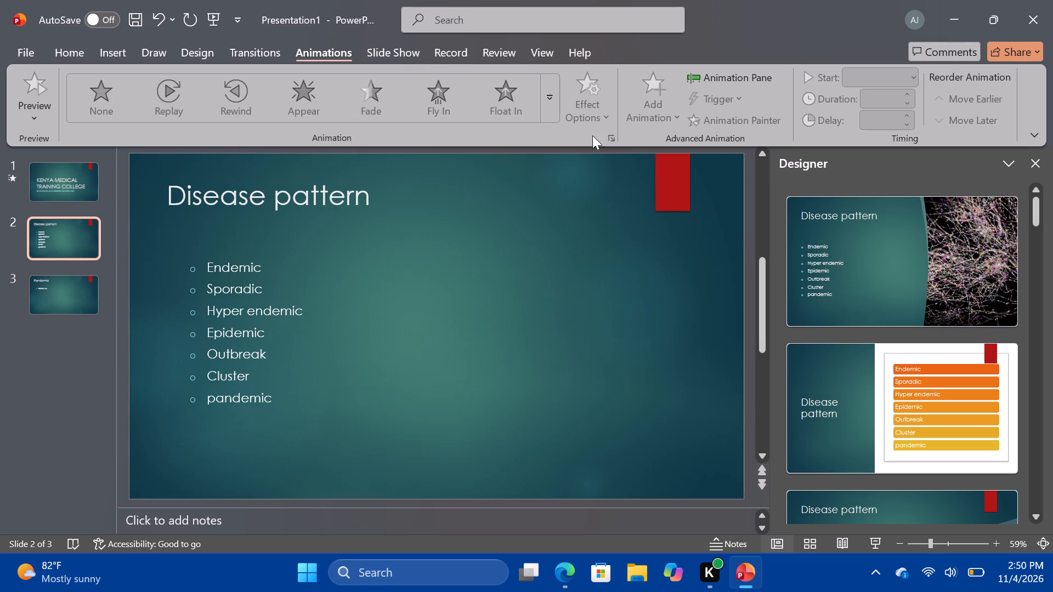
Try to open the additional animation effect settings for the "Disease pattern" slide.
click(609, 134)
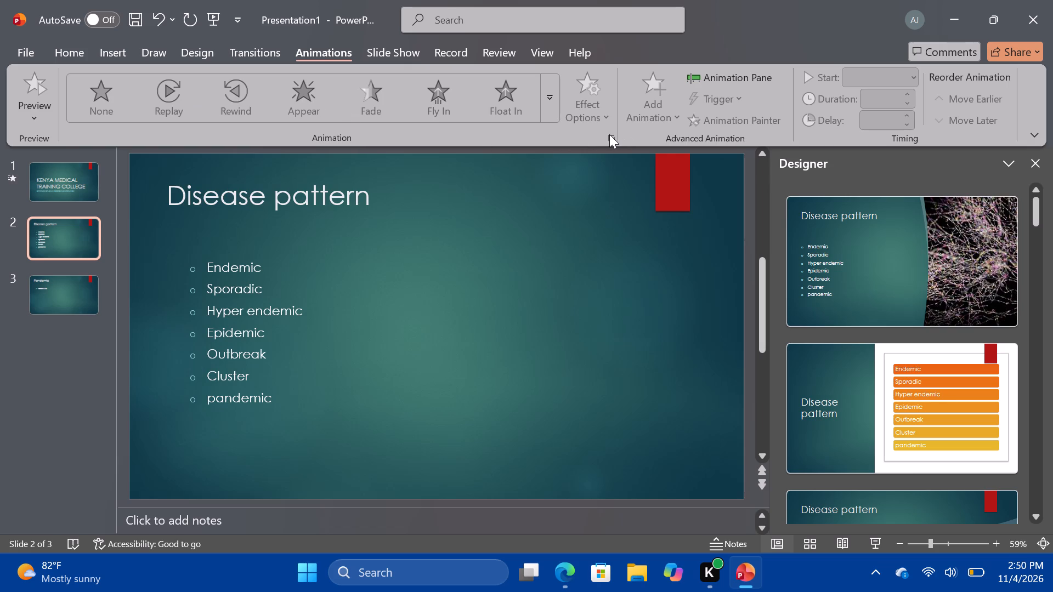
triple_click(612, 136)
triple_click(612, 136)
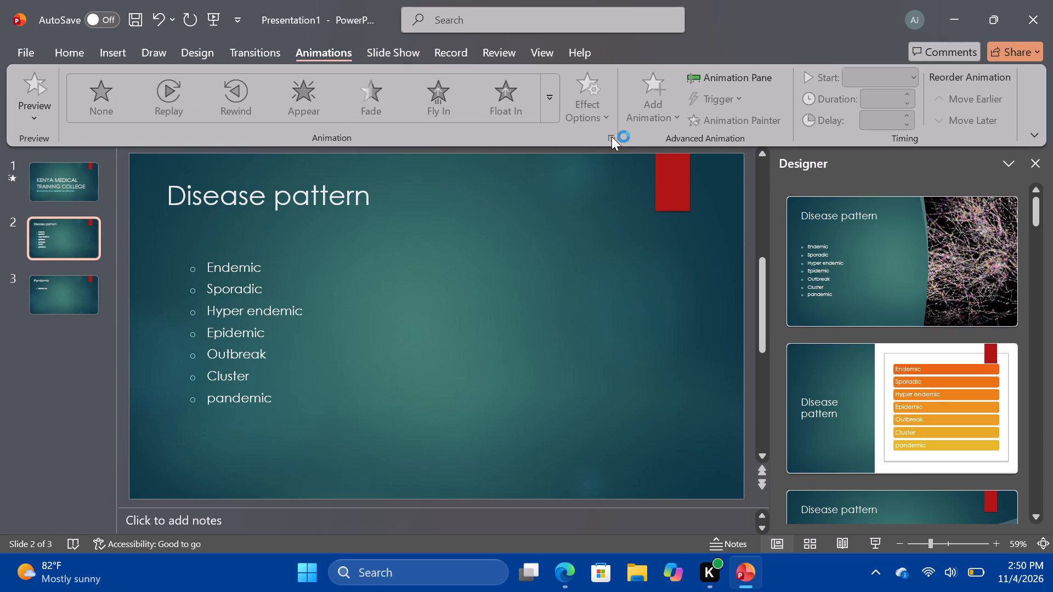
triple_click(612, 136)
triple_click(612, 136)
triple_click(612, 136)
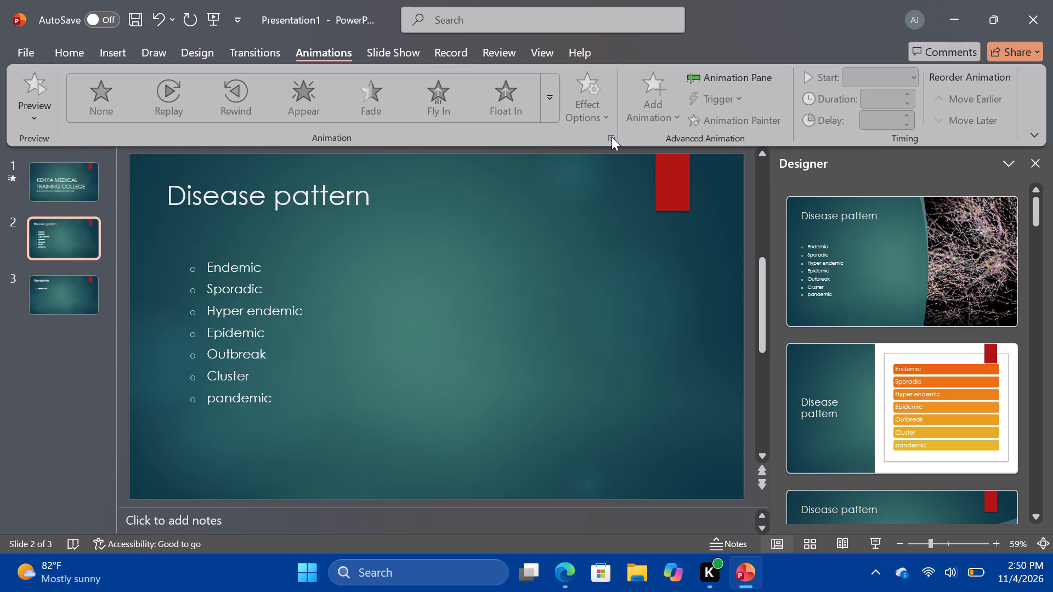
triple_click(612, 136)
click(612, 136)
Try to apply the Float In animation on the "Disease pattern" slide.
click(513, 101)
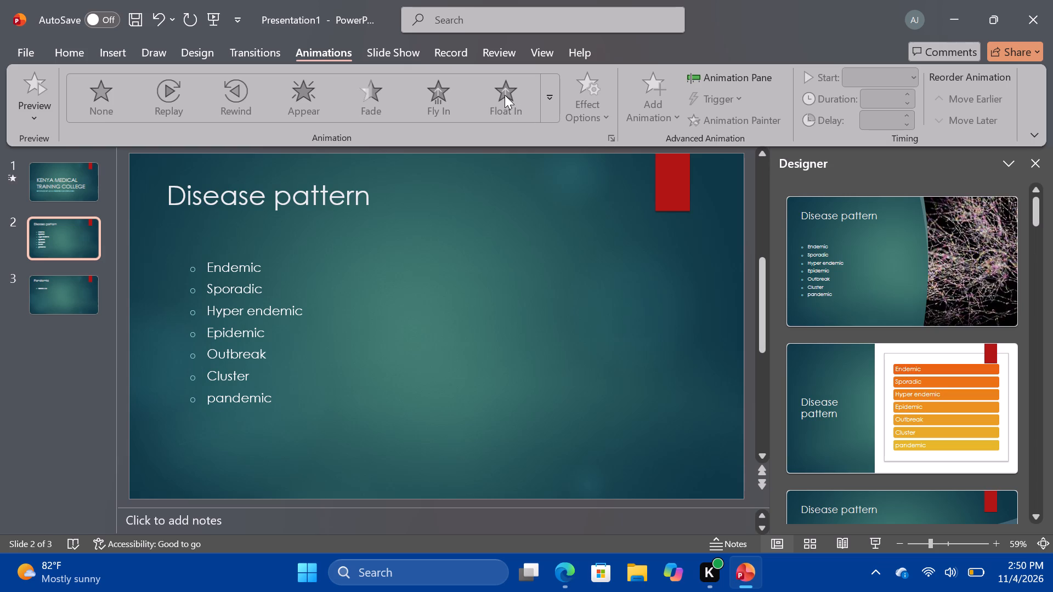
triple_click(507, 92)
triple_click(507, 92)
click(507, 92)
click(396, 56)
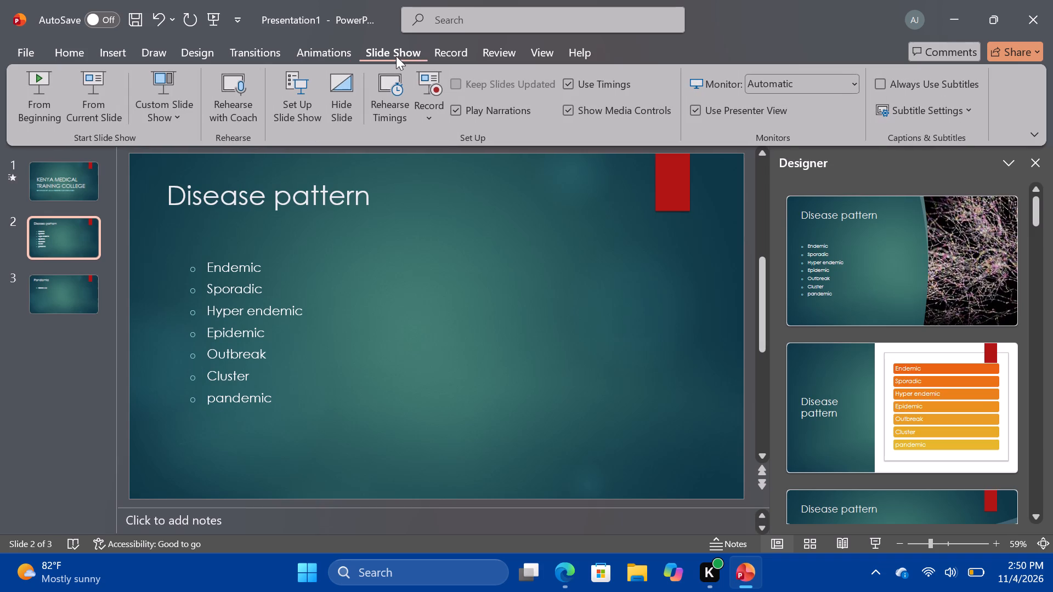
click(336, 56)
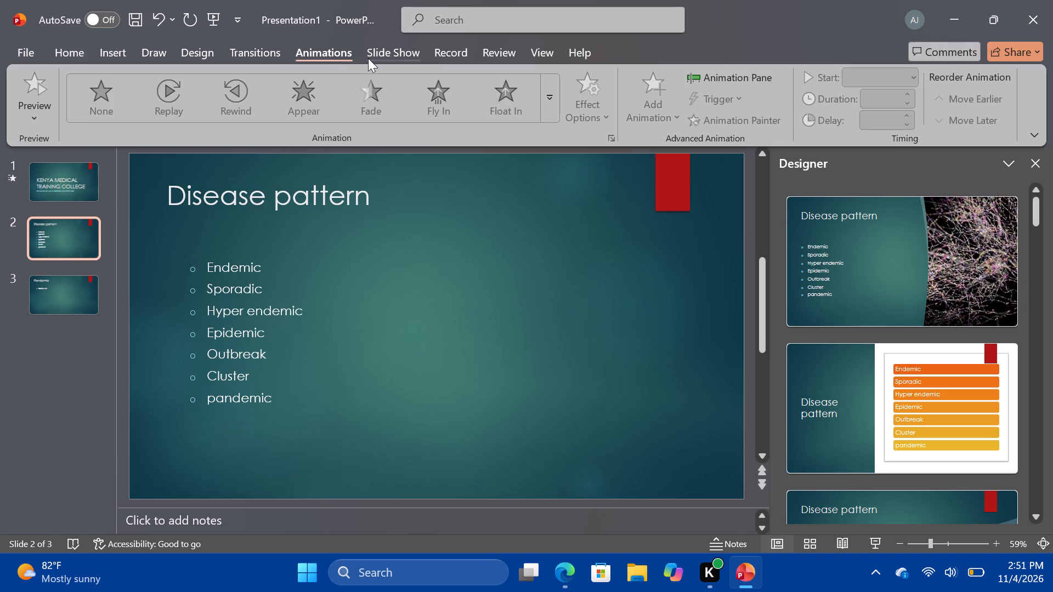
Add an automatically updating date and the footer text "epidemiology" to all slides.
click(127, 53)
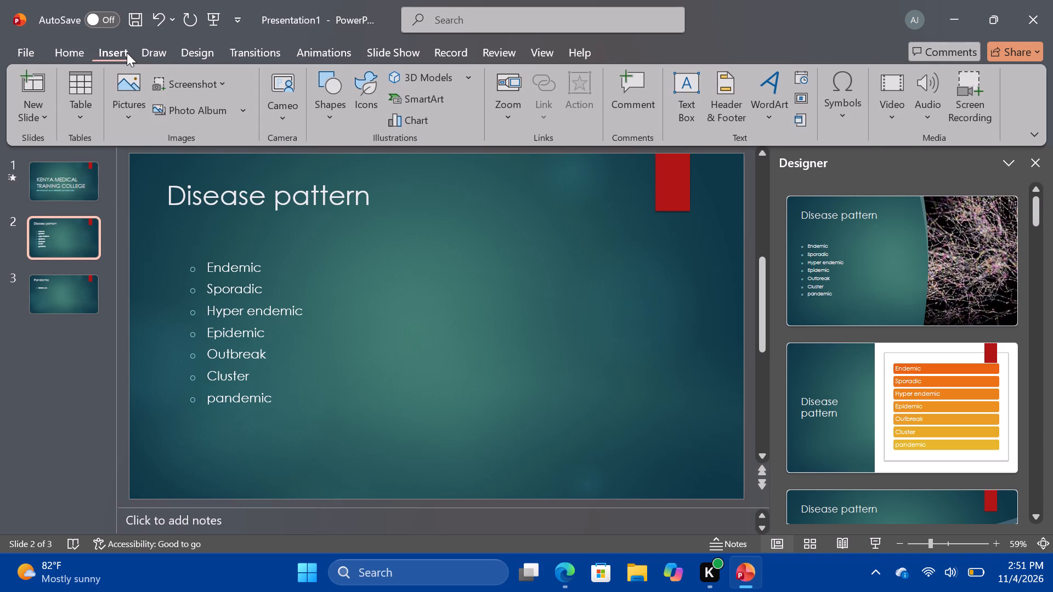
click(725, 93)
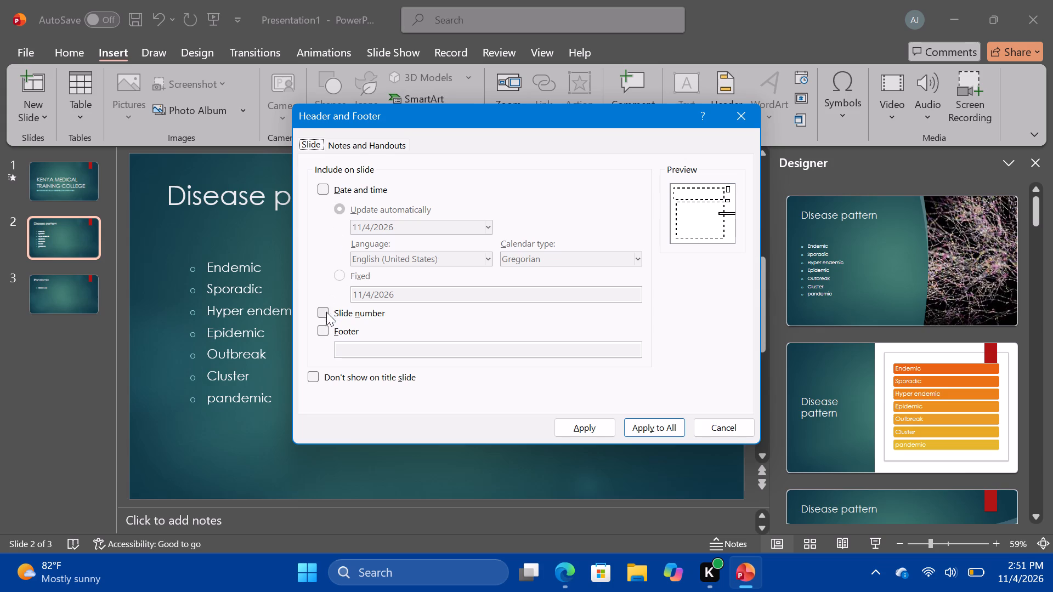
click(324, 329)
click(325, 191)
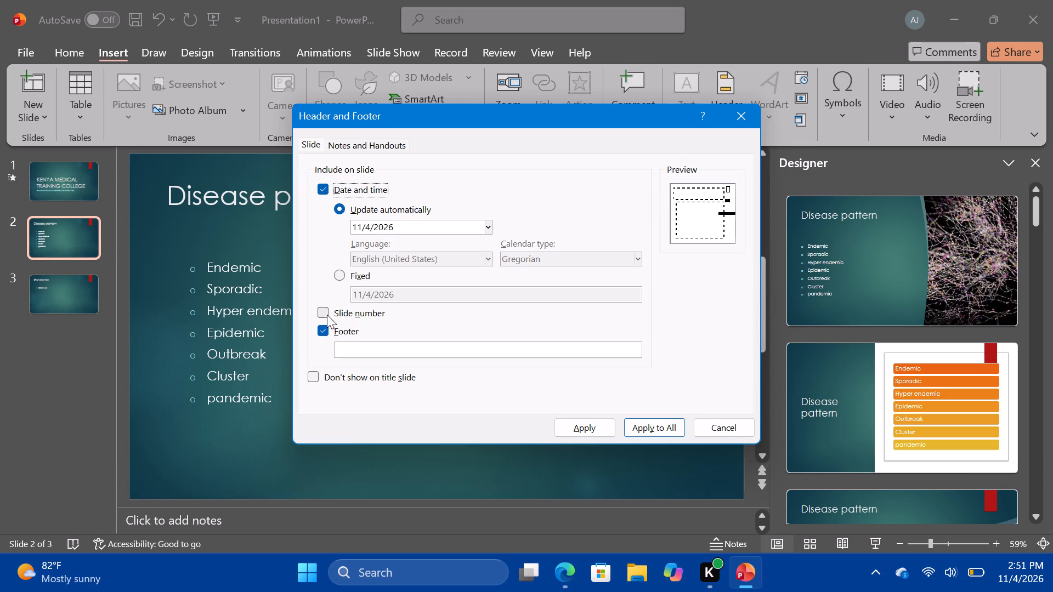
click(354, 347)
text(epi)
text(demiology)
click(667, 428)
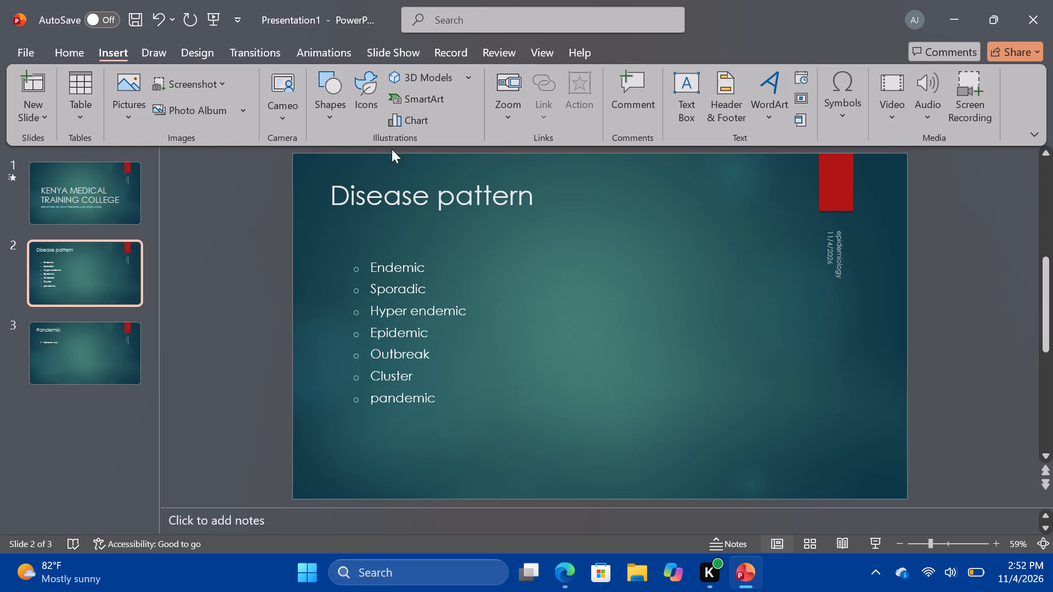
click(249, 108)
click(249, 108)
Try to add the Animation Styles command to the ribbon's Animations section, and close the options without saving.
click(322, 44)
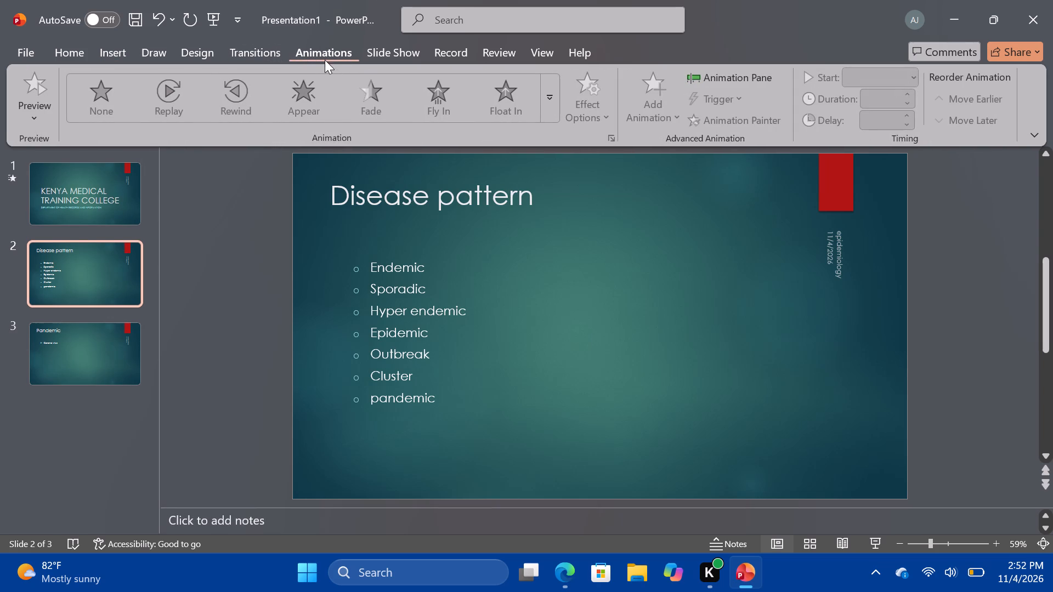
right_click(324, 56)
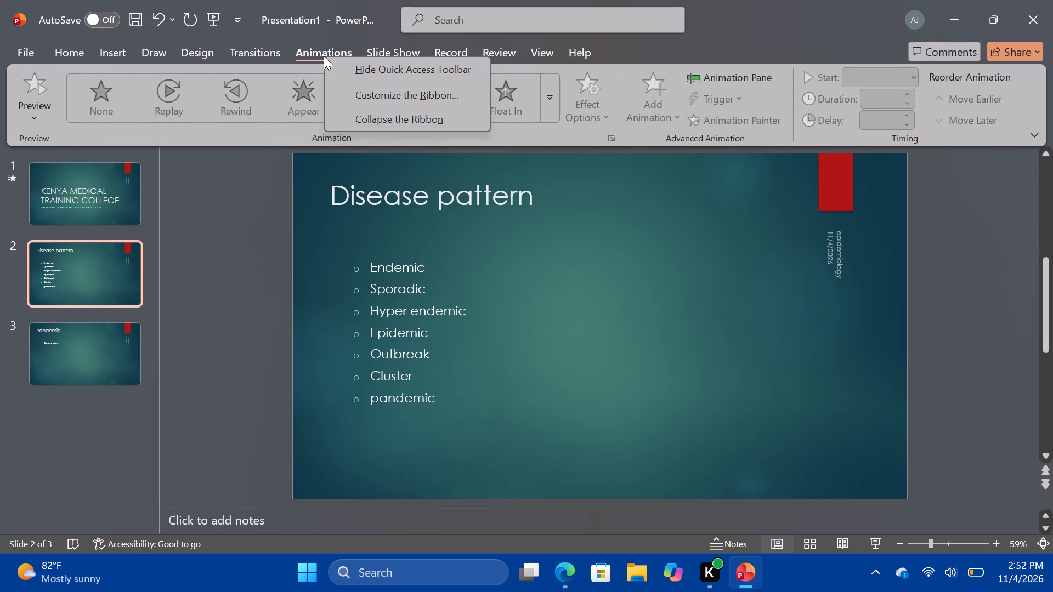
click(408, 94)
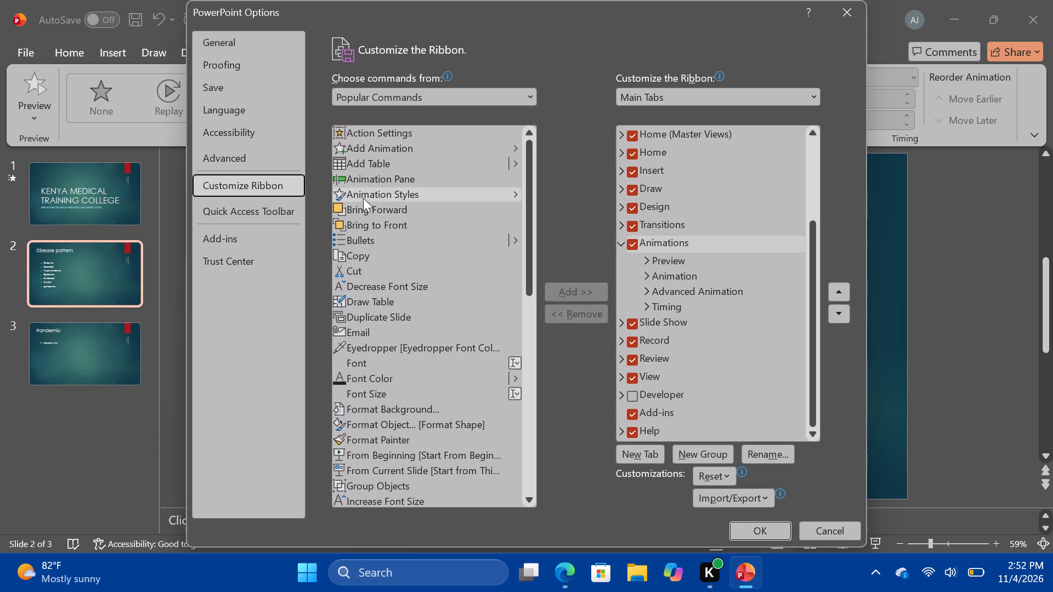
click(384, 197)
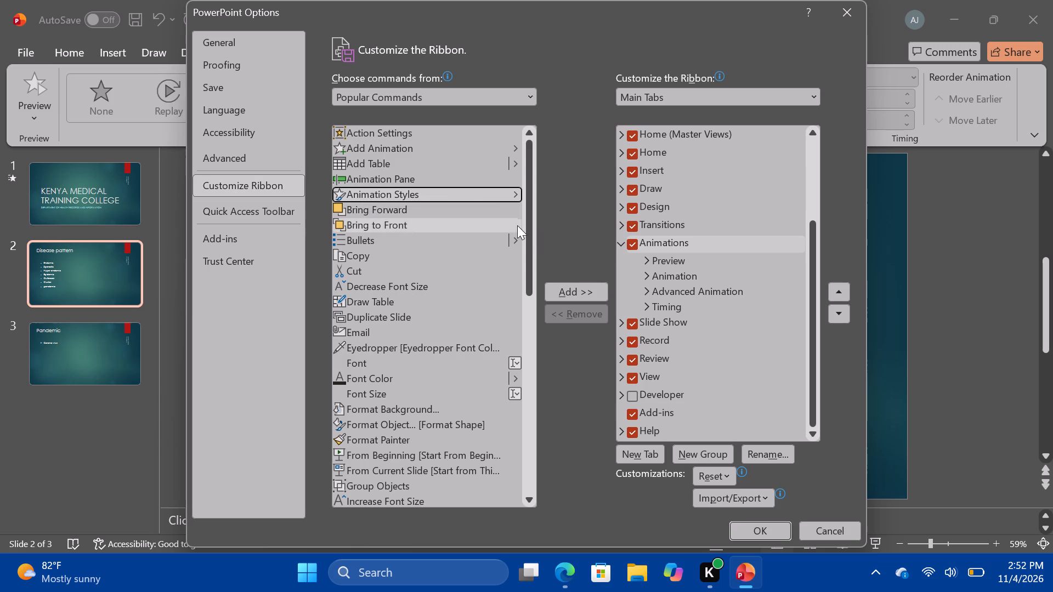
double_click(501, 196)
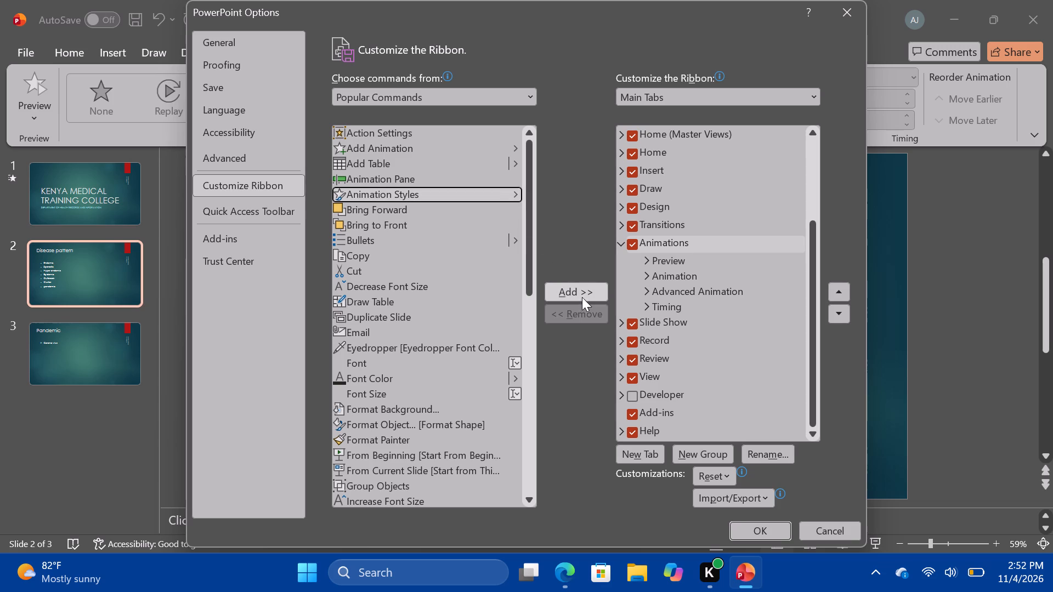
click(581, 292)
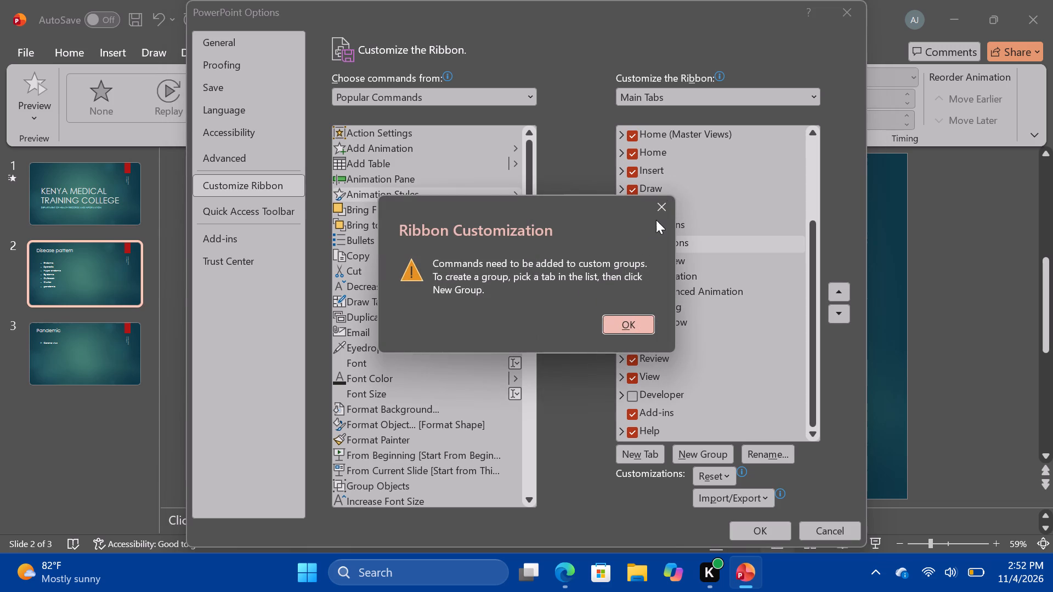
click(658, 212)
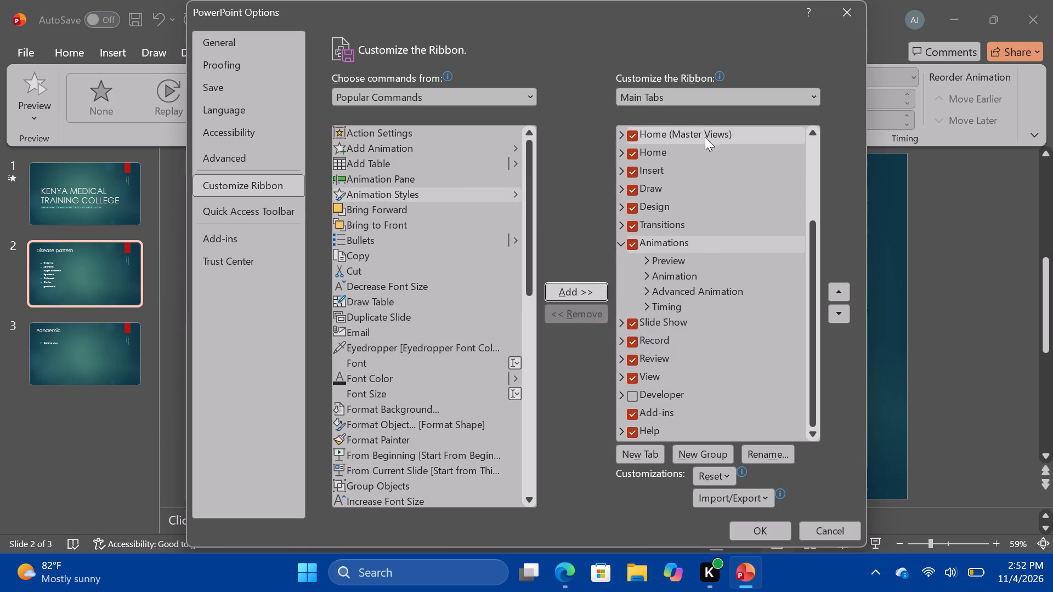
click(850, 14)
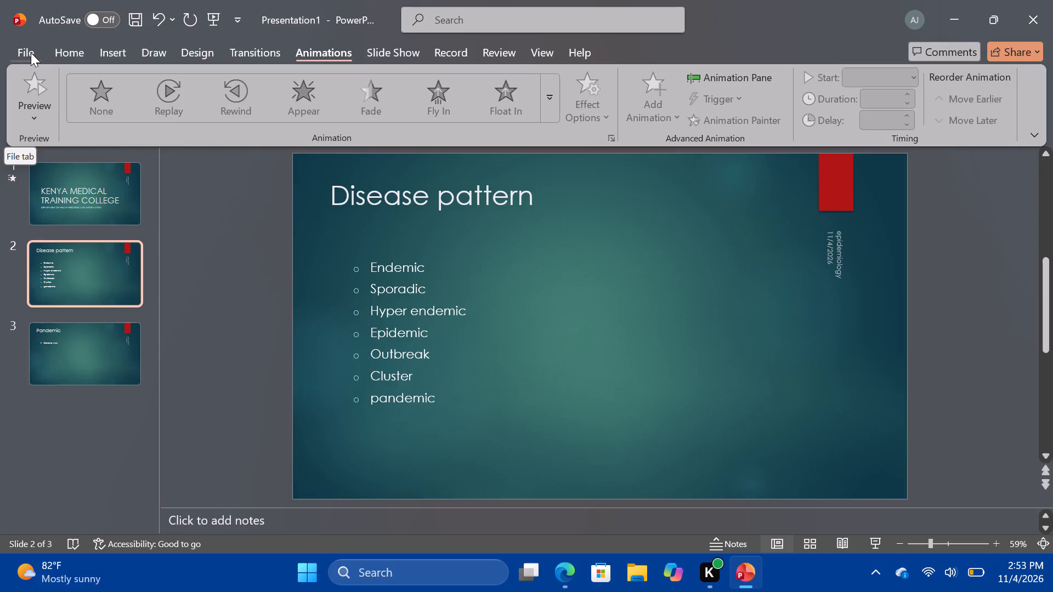
Save the presentation as "powerpoint" in the FQE254 folder on the OneDrive Desktop.
click(25, 52)
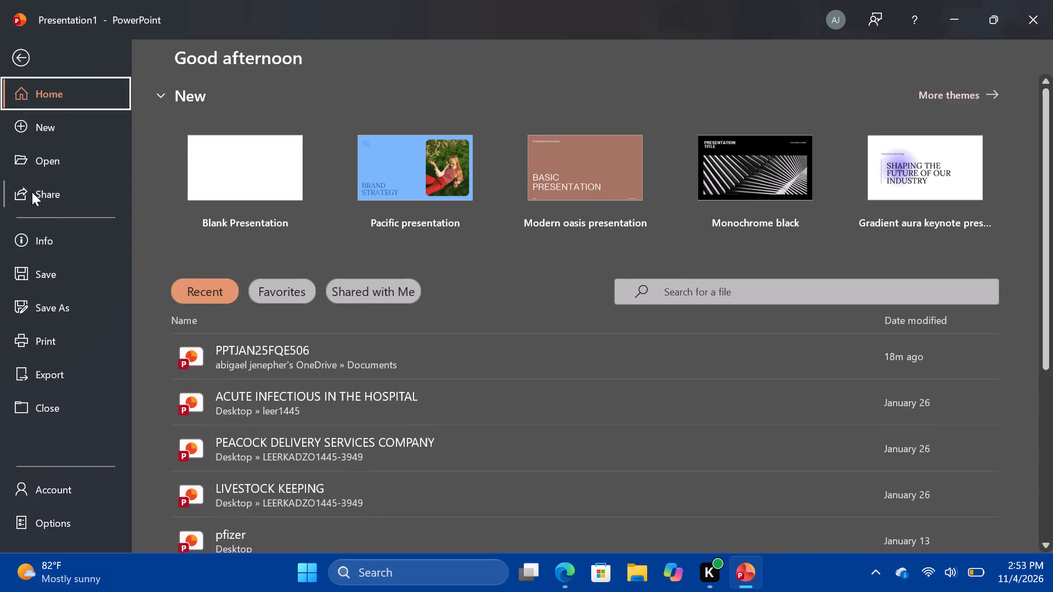
click(65, 302)
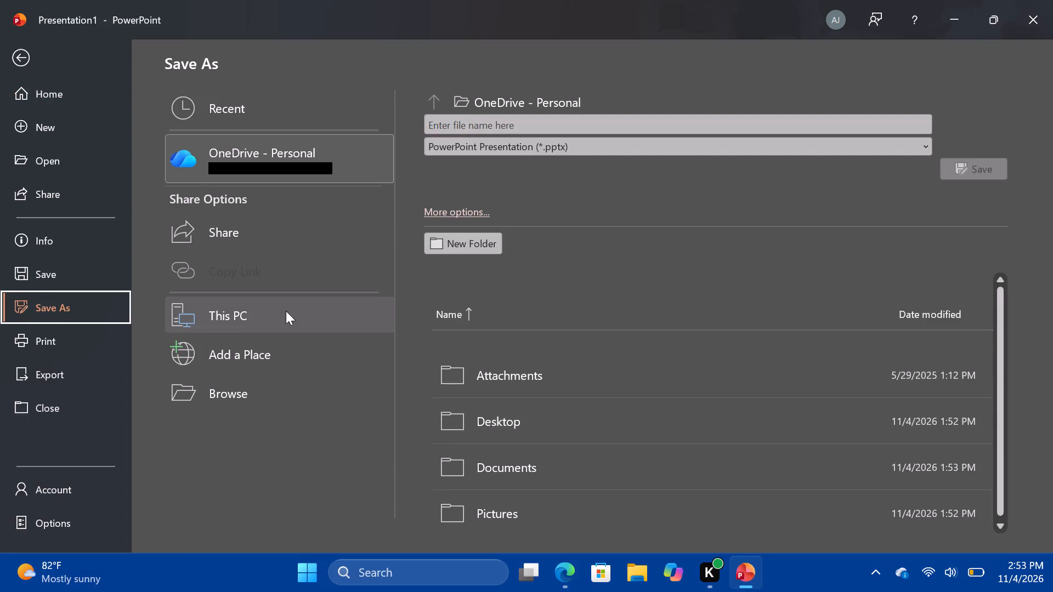
click(517, 426)
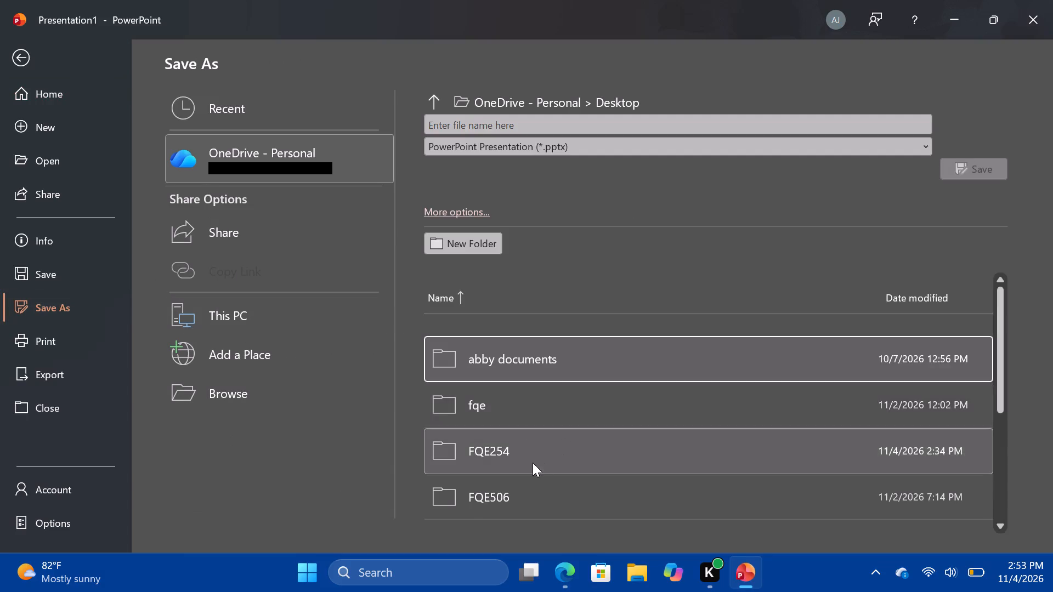
click(526, 454)
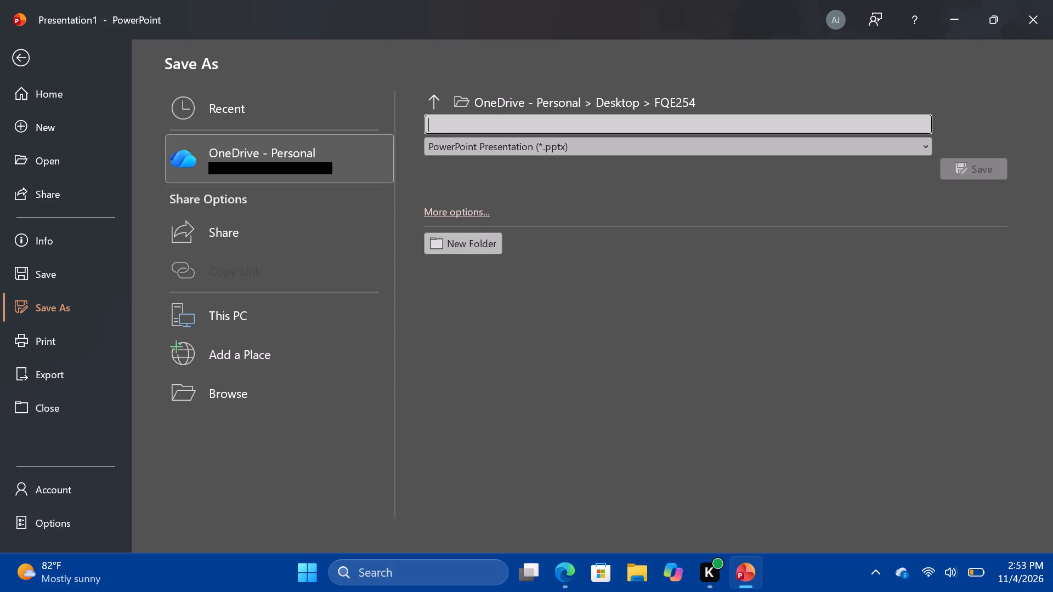
key(p)
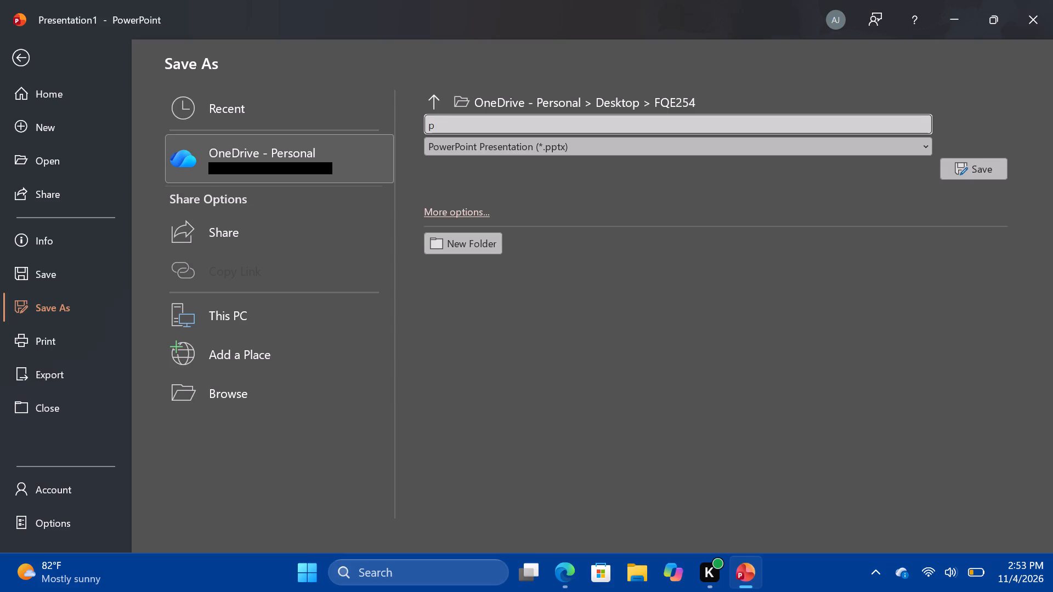
text(ower)
text(point)
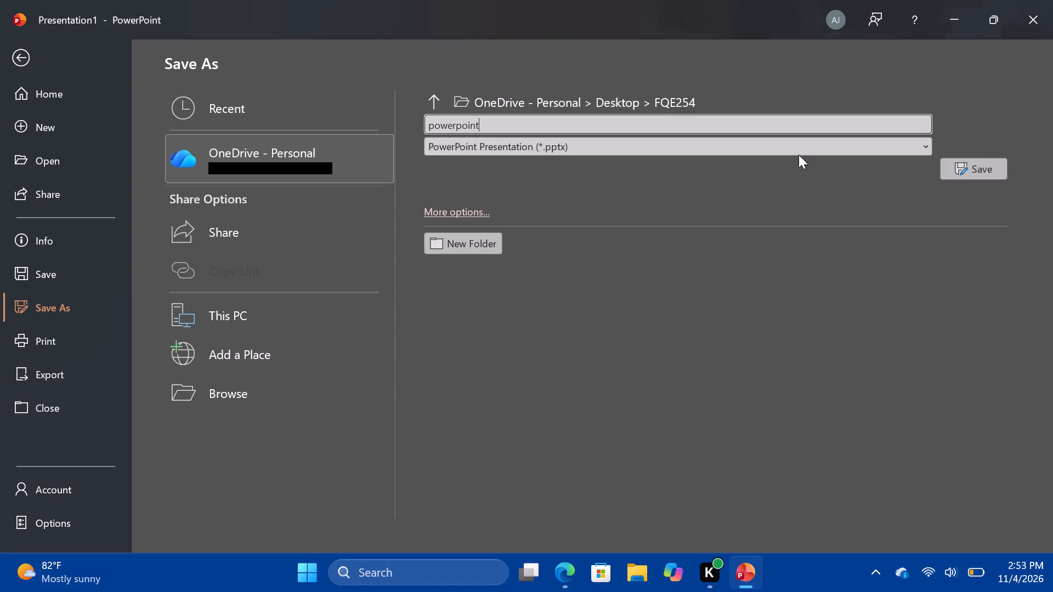
click(978, 167)
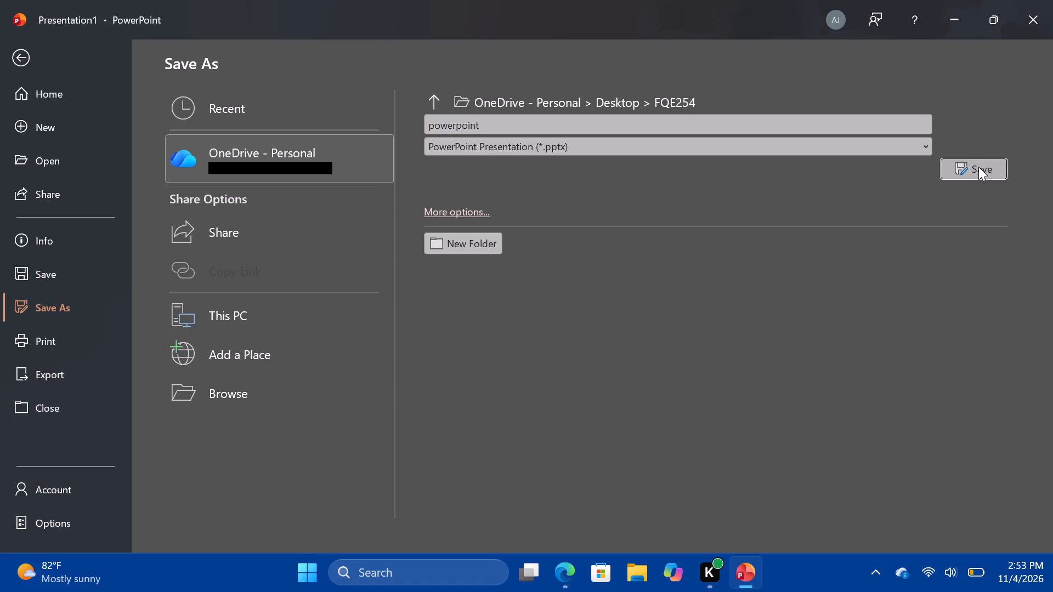
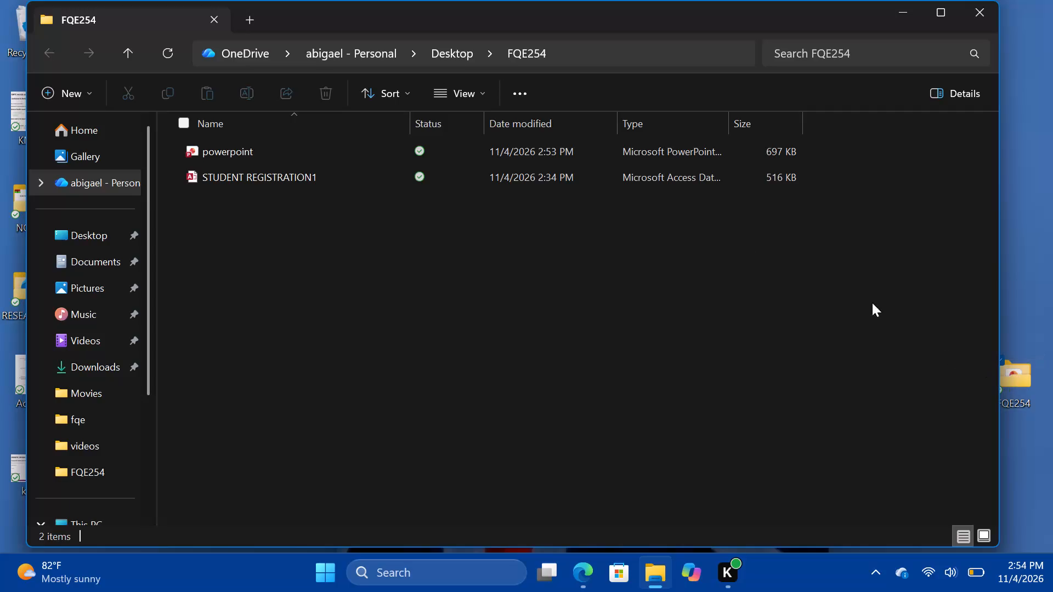
Reopen the saved "powerpoint" presentation in PowerPoint from the FQE254 folder, check its slides, preview the title slide's animation, and close it.
double_click(515, 156)
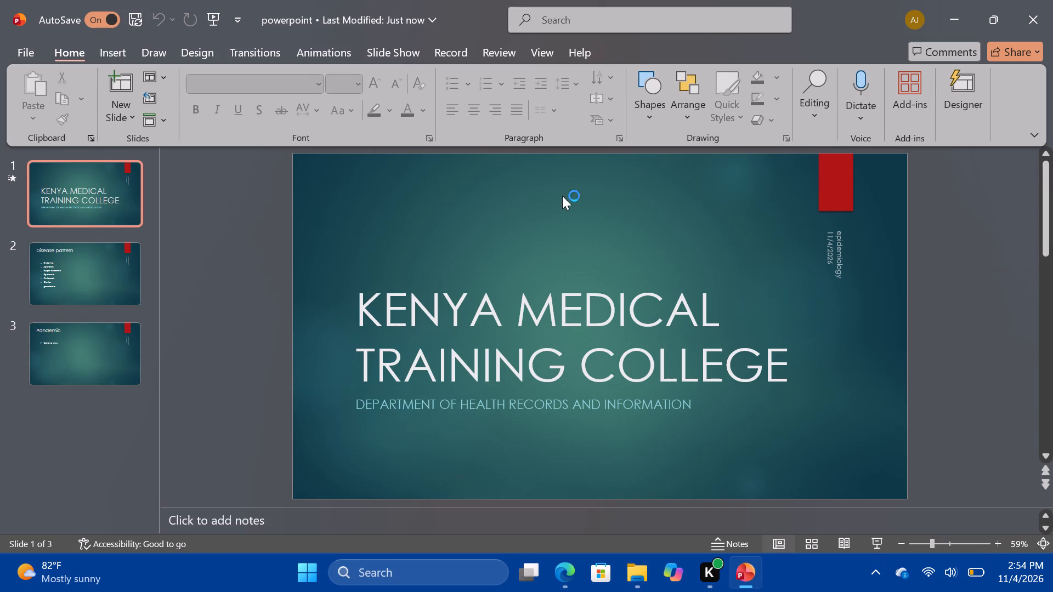
click(100, 267)
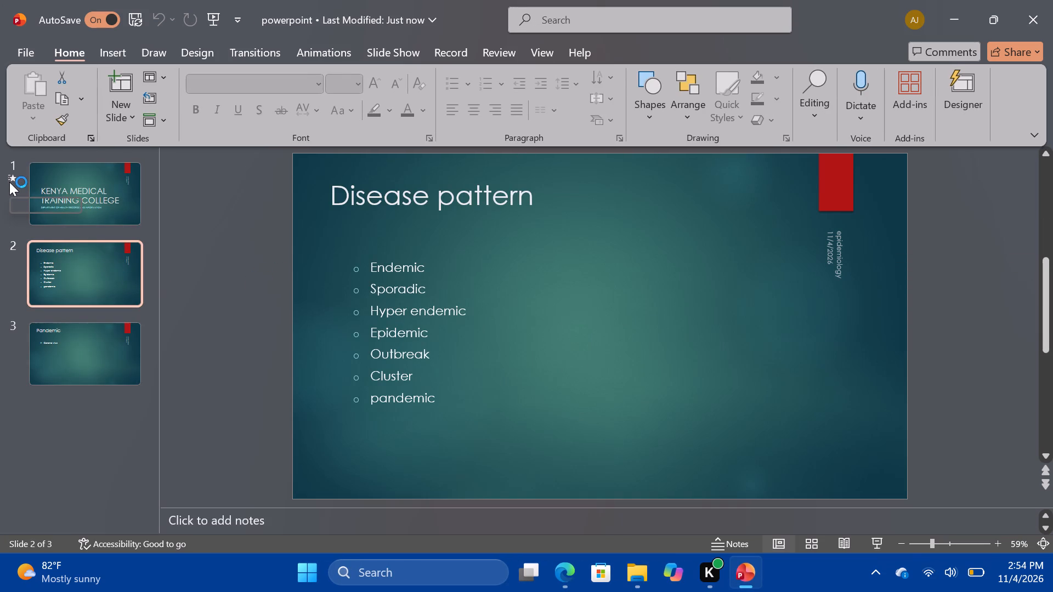
click(99, 187)
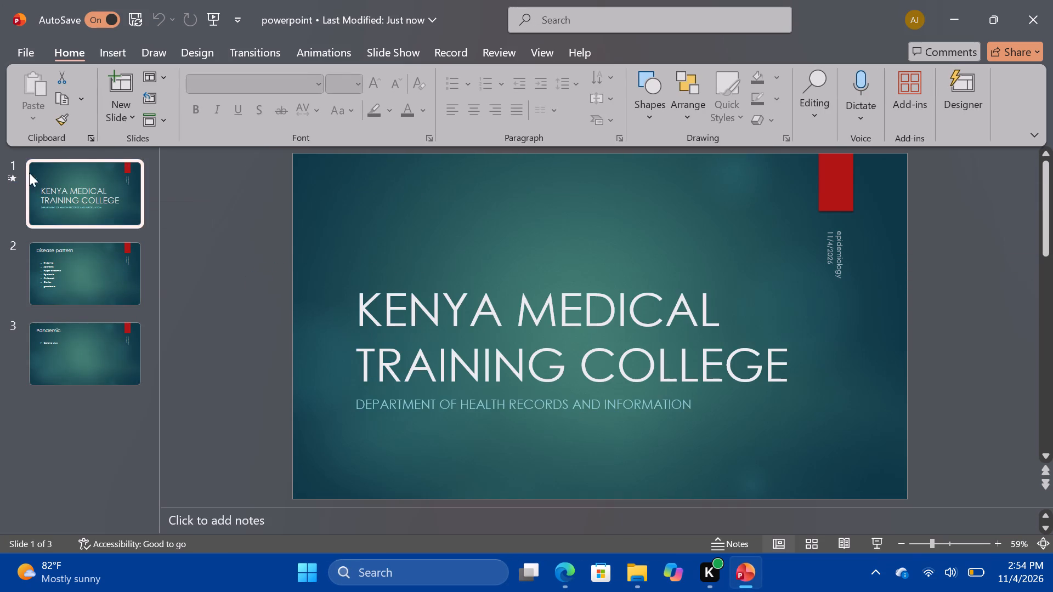
click(12, 175)
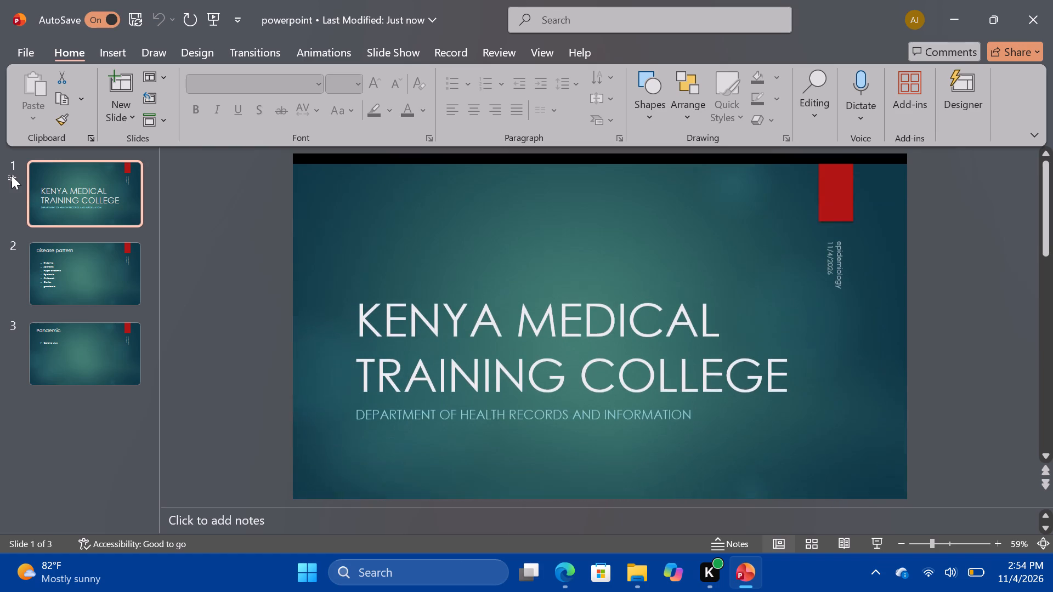
click(1031, 15)
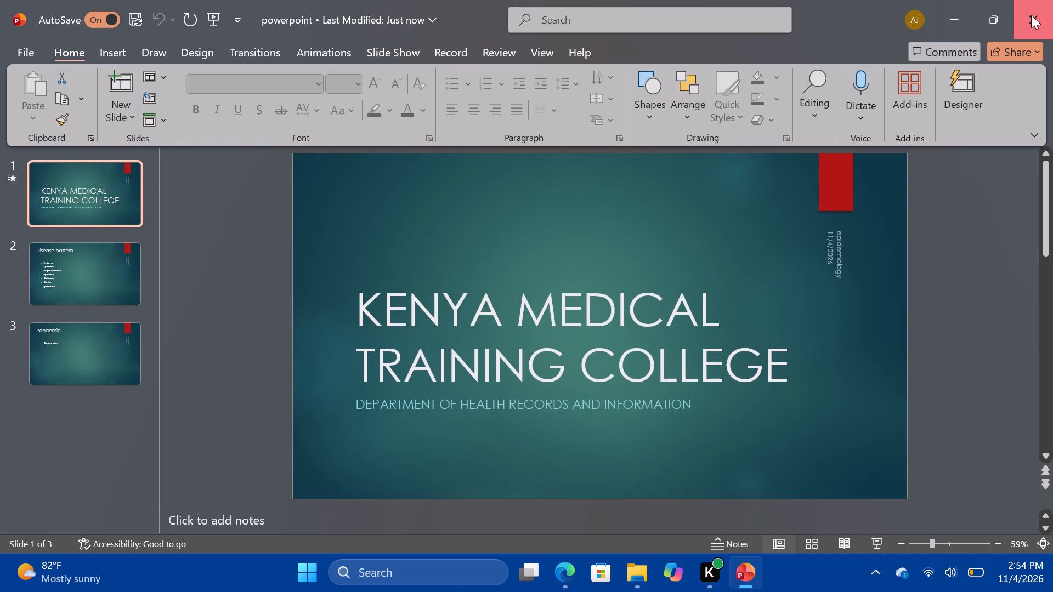